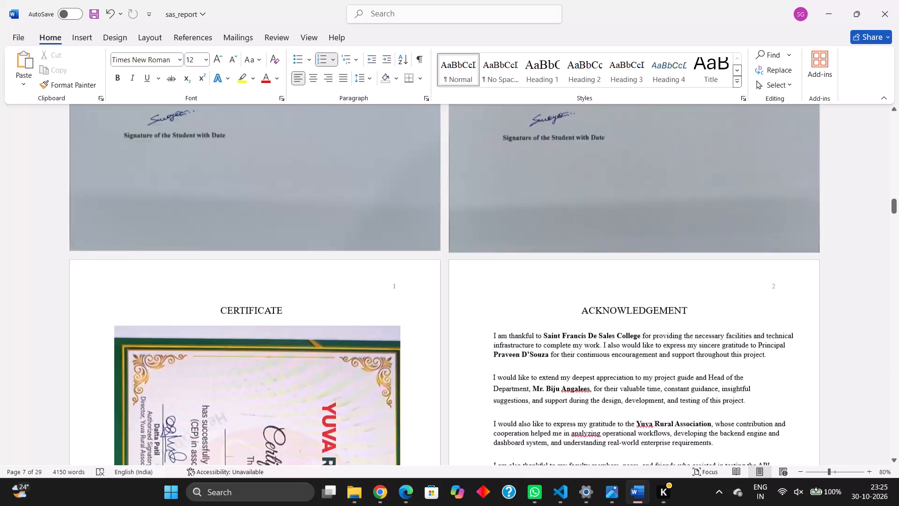
# Review the report from the certificate and acknowledgement pages through the abstract and table of contents to the Introduction chapter.
pyautogui.scroll(-12, 481, 313)
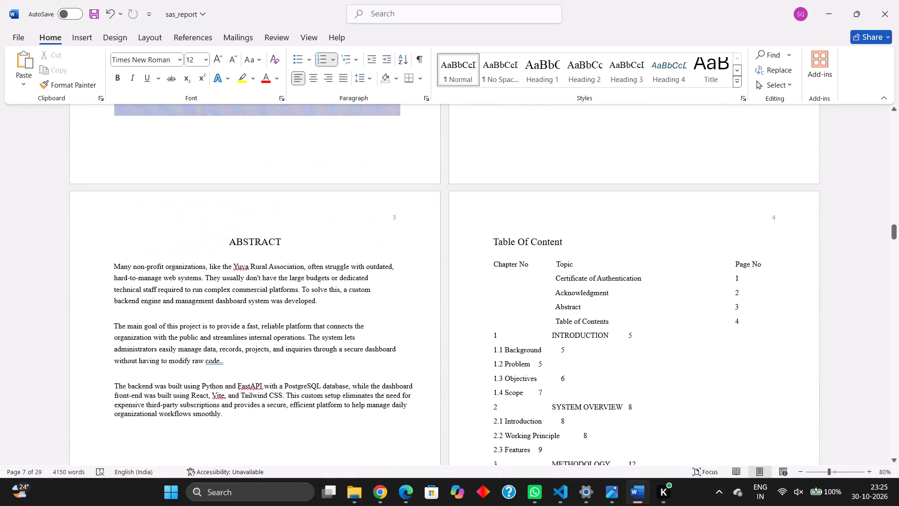
pyautogui.scroll(-3, 313, 286)
pyautogui.scroll(-3, 306, 324)
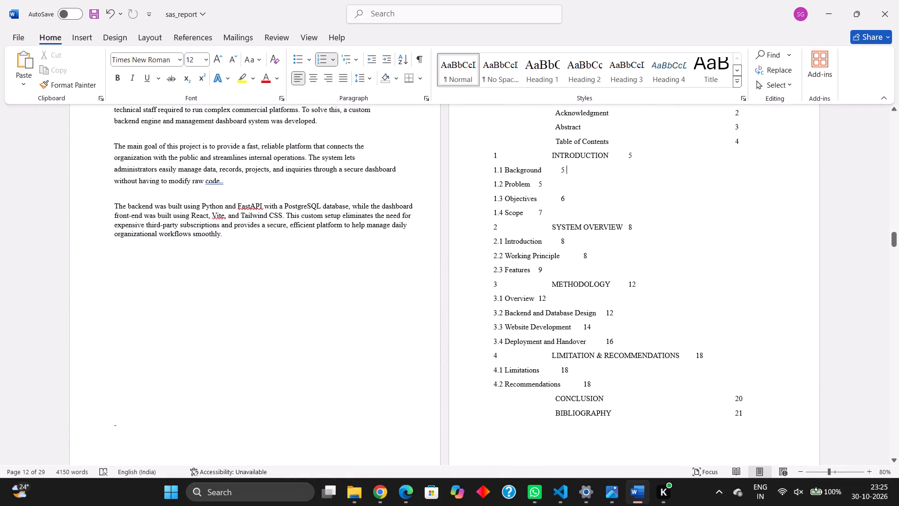
pyautogui.scroll(-1, 430, 299)
pyautogui.scroll(-2, 573, 335)
pyautogui.scroll(-3, 530, 326)
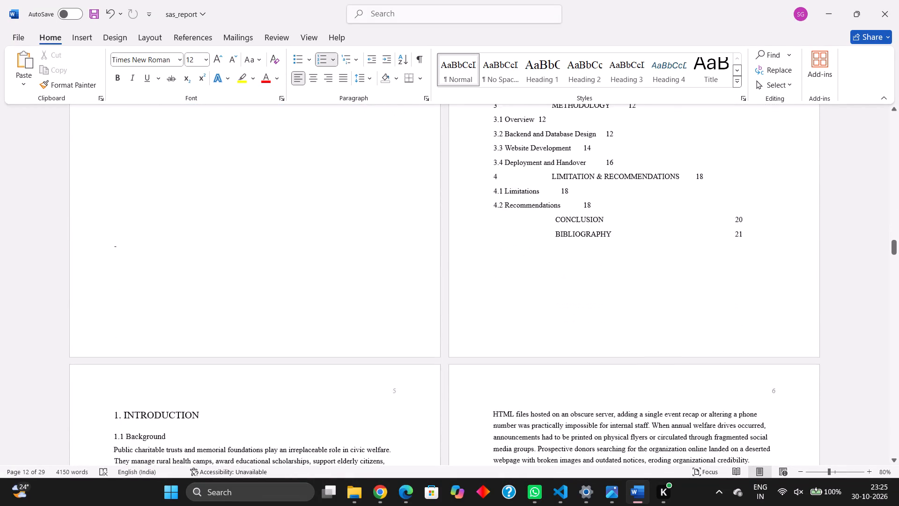
pyautogui.scroll(-5, 287, 317)
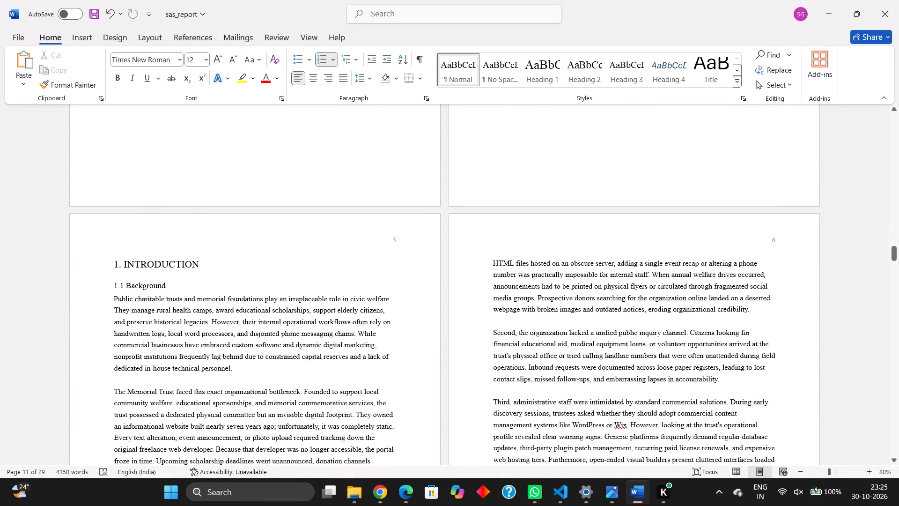
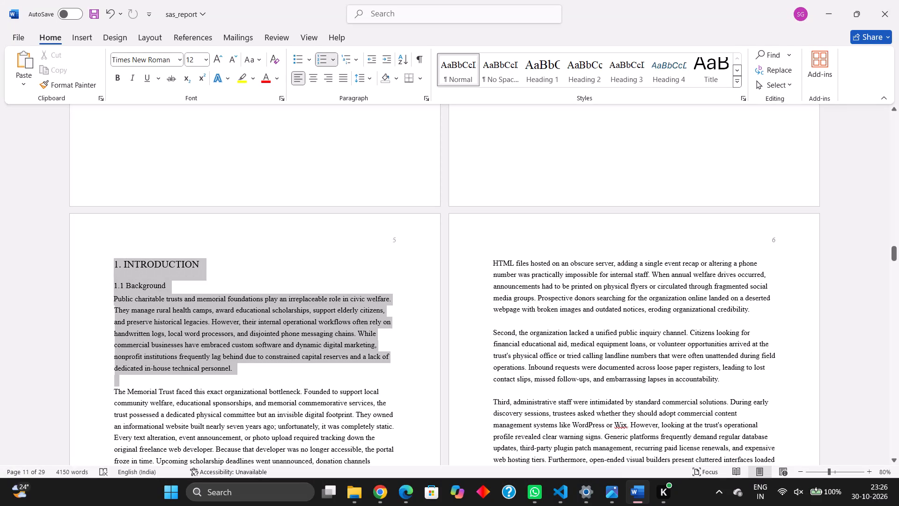
# Copy the whole Introduction chapter, from the "1. INTRODUCTION" heading through the end of section 1.4 Scope.
pyautogui.scroll(-3, 200, 392)
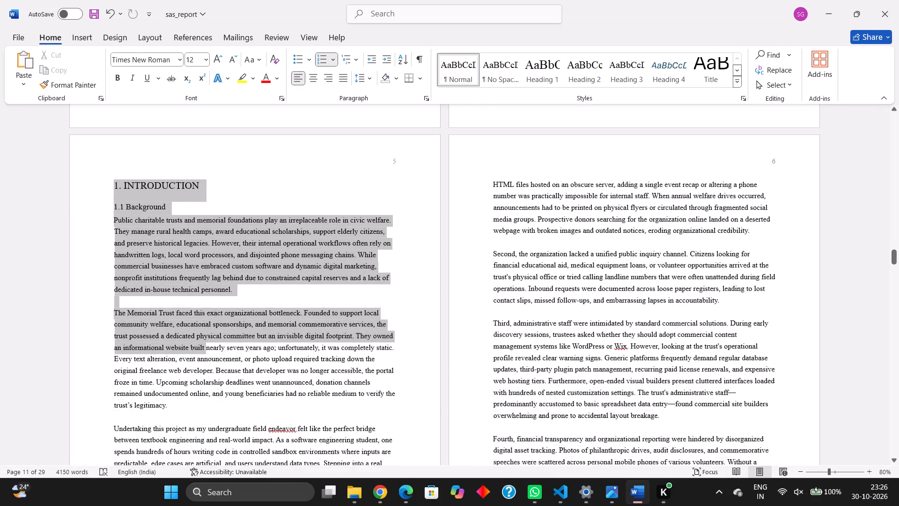
pyautogui.scroll(-11, 200, 392)
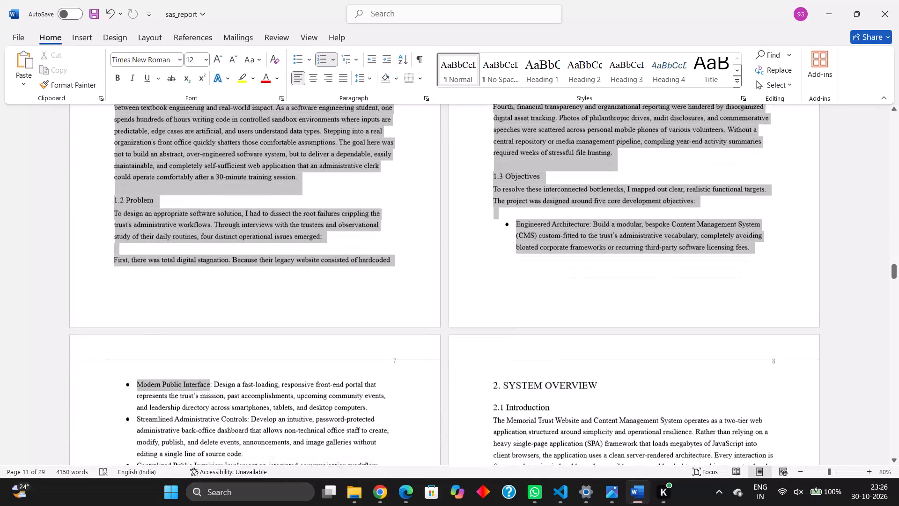
pyautogui.scroll(-13, 200, 392)
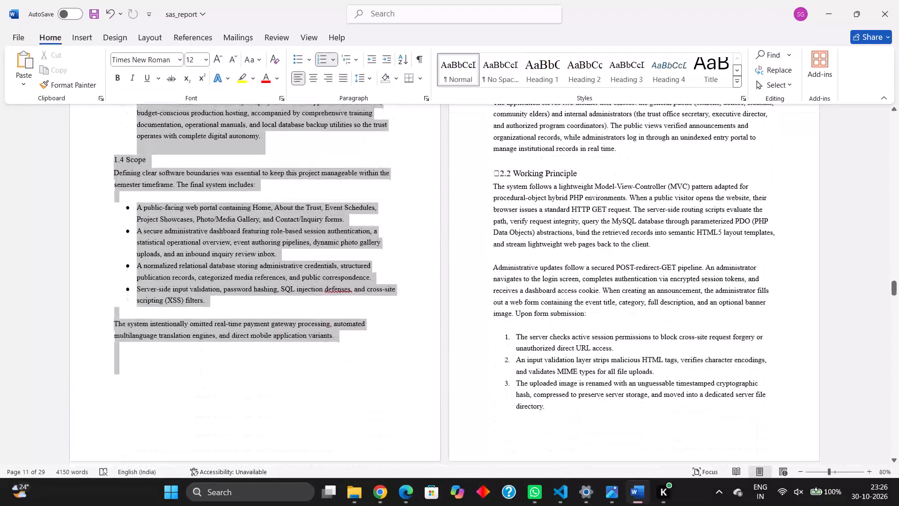
pyautogui.scroll(-1, 215, 387)
pyautogui.scroll(1, 215, 387)
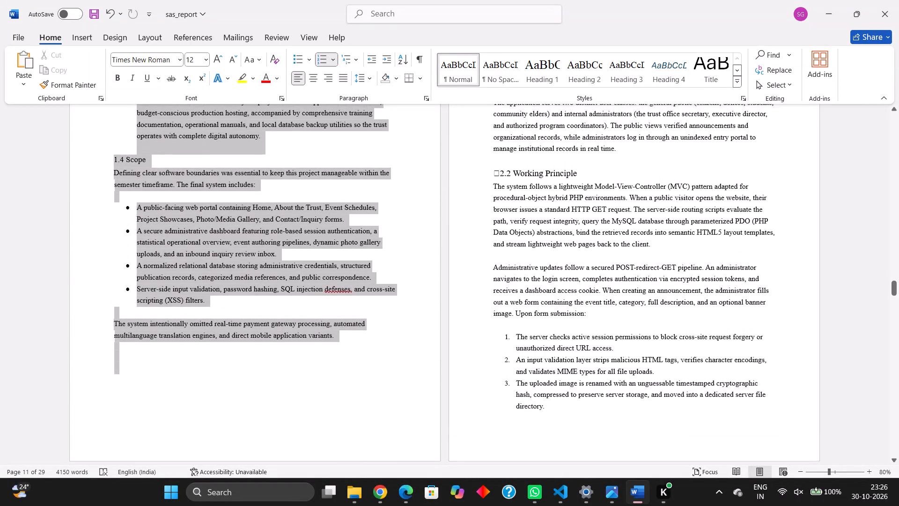
pyautogui.hotkey('ctrl', 'c')
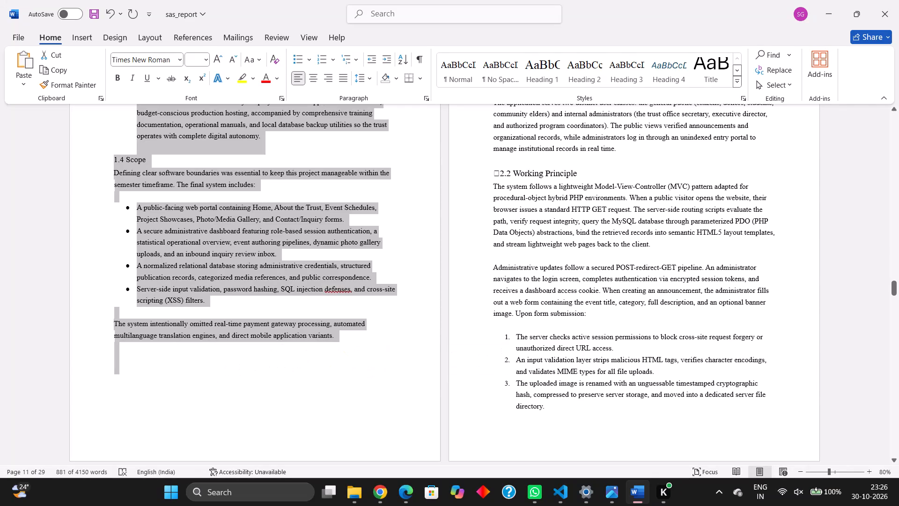
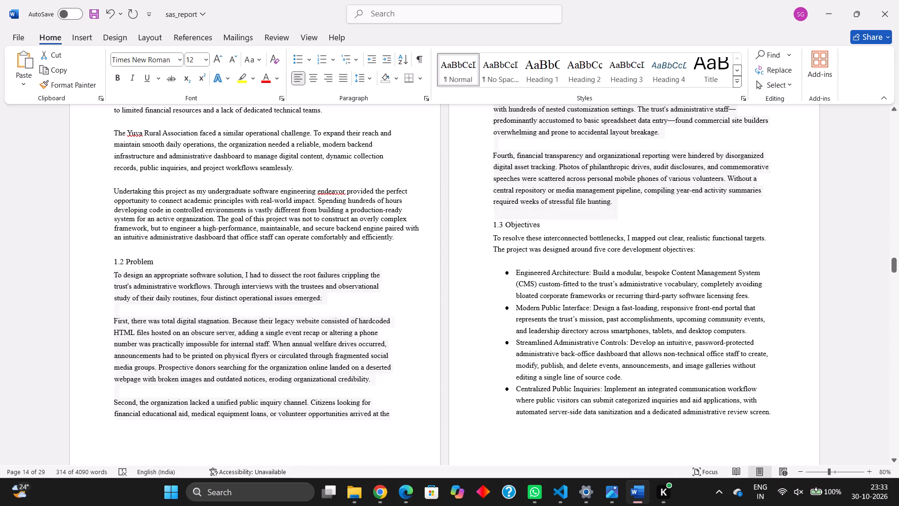
pyautogui.press('Return')
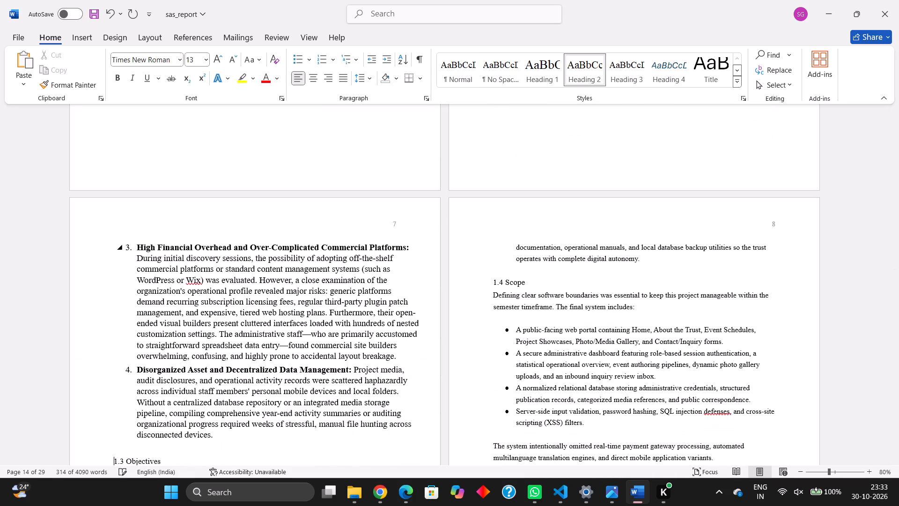
# Examine the layout and font size of the pasted 1.2 Problem text against the 1.1 Background text.
pyautogui.scroll(3, 60, 265)
pyautogui.scroll(4, 208, 272)
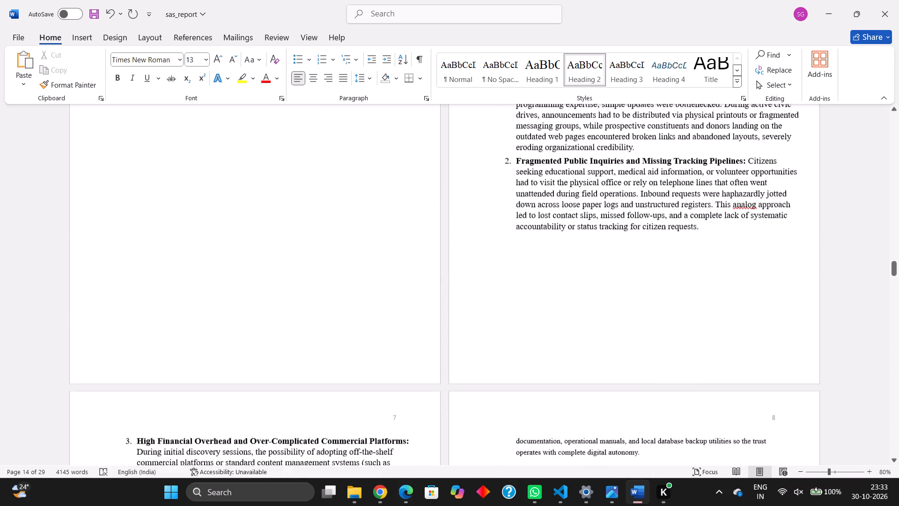
pyautogui.scroll(9, 209, 272)
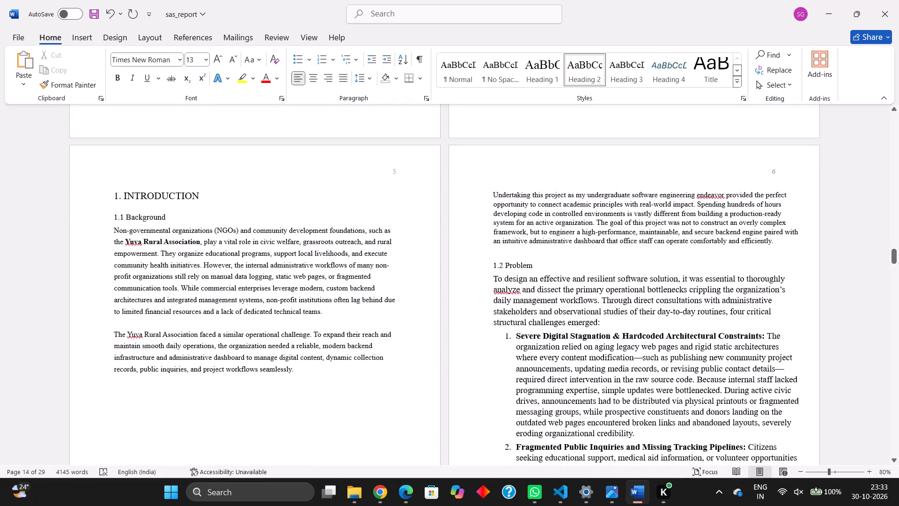
pyautogui.scroll(-4, 210, 273)
pyautogui.scroll(-1, 300, 298)
pyautogui.scroll(-2, 341, 296)
pyautogui.scroll(2, 348, 296)
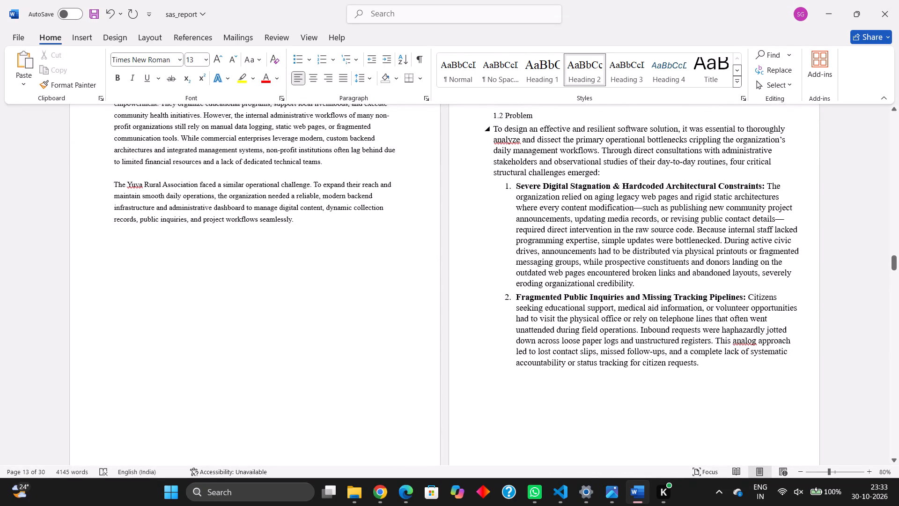
pyautogui.moveTo(604, 174); pyautogui.dragTo(558, 170)
pyautogui.moveTo(361, 233); pyautogui.dragTo(353, 233)
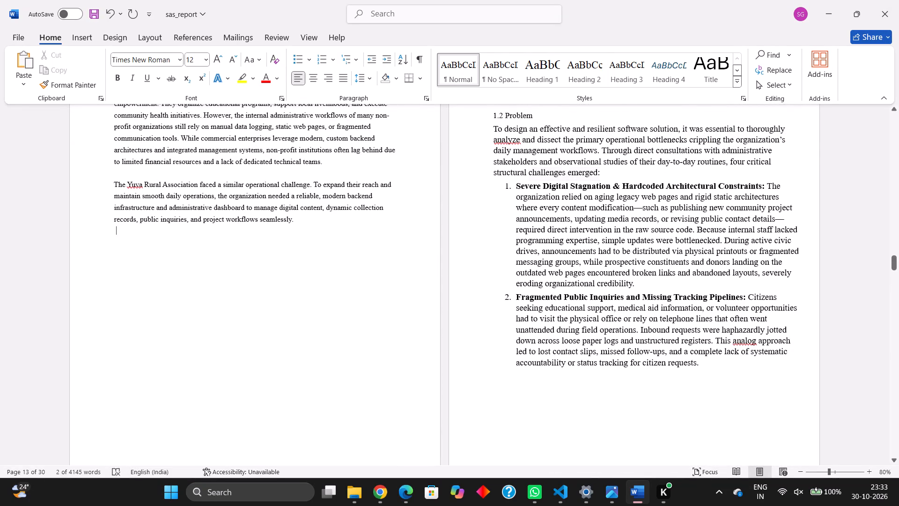
pyautogui.moveTo(324, 227); pyautogui.dragTo(264, 216)
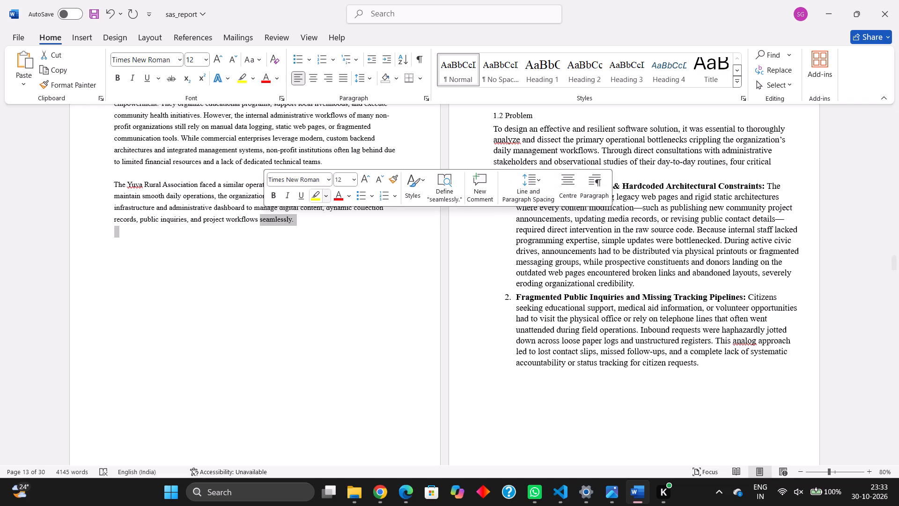
pyautogui.click(385, 272)
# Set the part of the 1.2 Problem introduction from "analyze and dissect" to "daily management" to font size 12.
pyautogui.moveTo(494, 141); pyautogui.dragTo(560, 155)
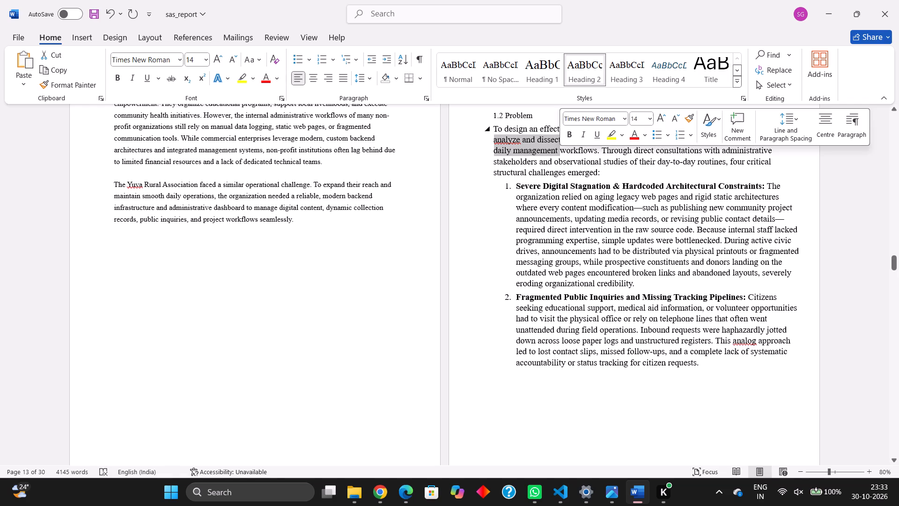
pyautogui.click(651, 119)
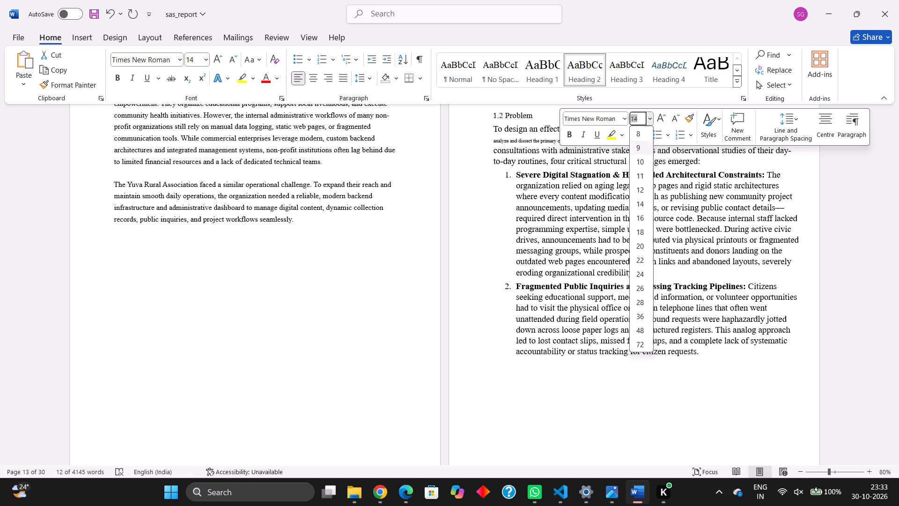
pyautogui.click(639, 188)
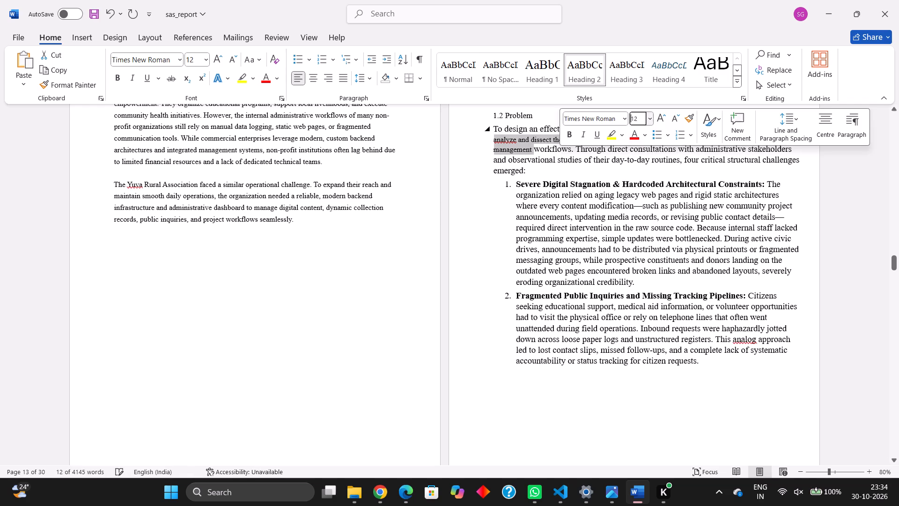
# Set the entire 1.2 Problem body, from its introduction through the fourth numbered item, to font size 12.
pyautogui.scroll(3, 508, 154)
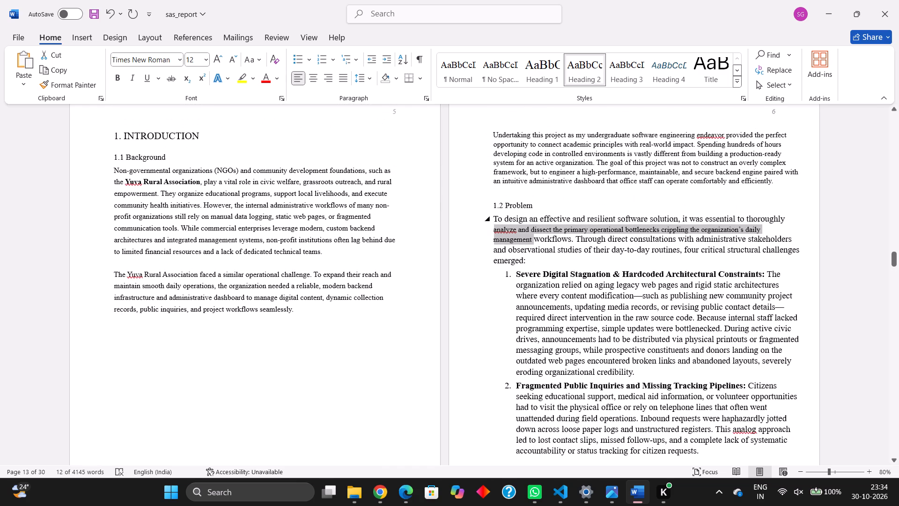
pyautogui.moveTo(494, 216); pyautogui.dragTo(587, 347)
pyautogui.scroll(-4, 587, 343)
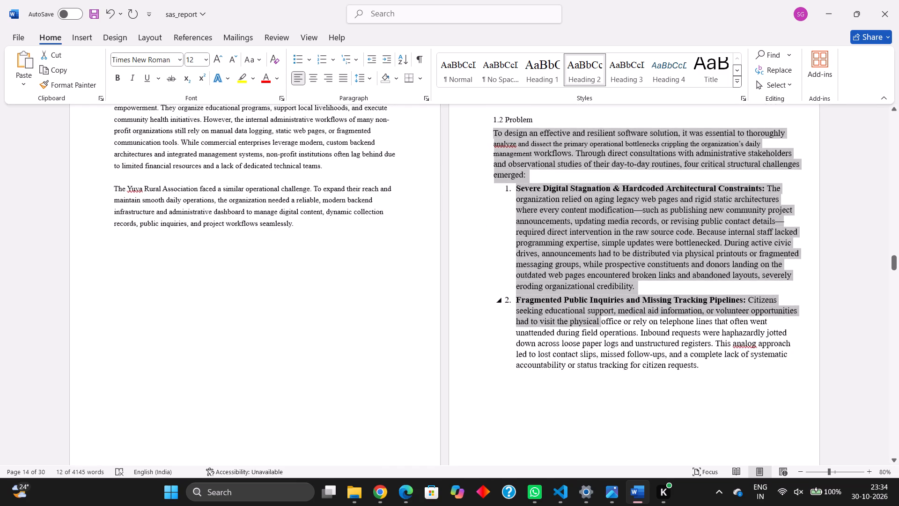
pyautogui.scroll(-3, 587, 347)
pyautogui.moveTo(587, 347); pyautogui.dragTo(262, 372)
pyautogui.scroll(-4, 468, 396)
pyautogui.scroll(-7, 274, 440)
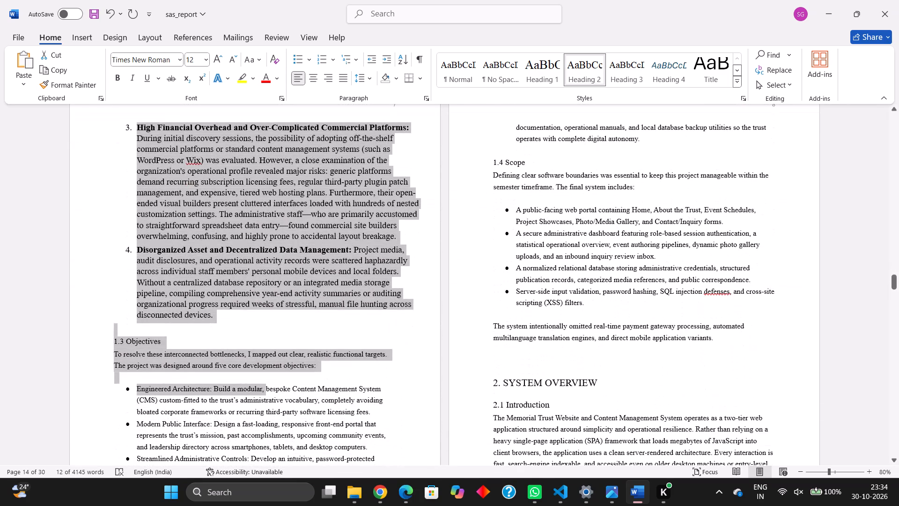
pyautogui.moveTo(262, 372); pyautogui.dragTo(220, 316)
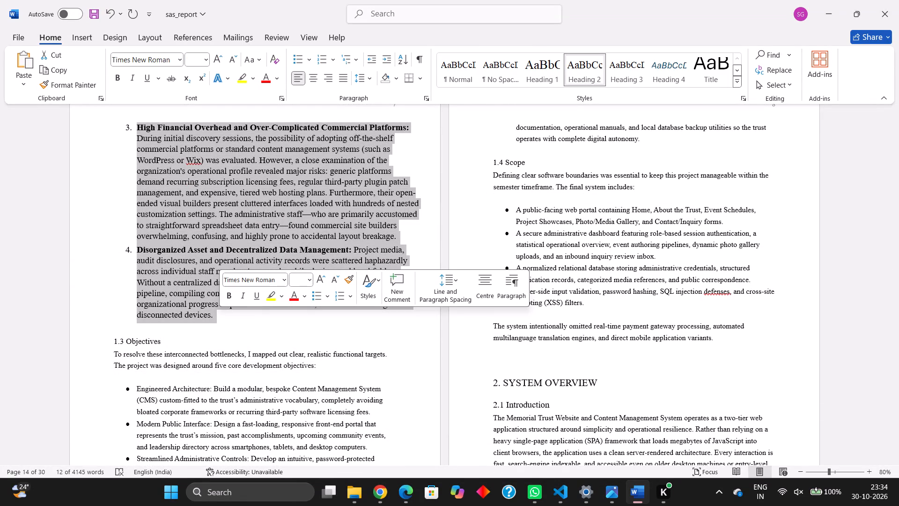
pyautogui.click(313, 276)
pyautogui.click(309, 277)
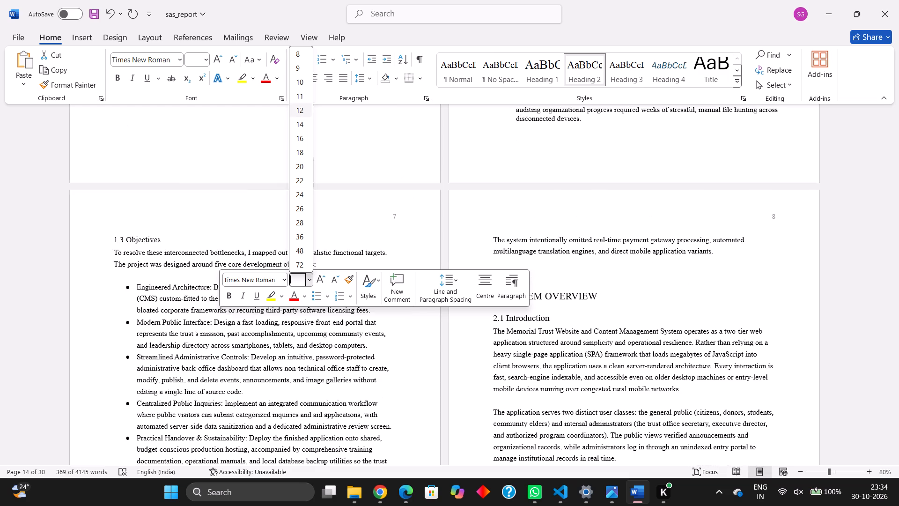
pyautogui.click(302, 111)
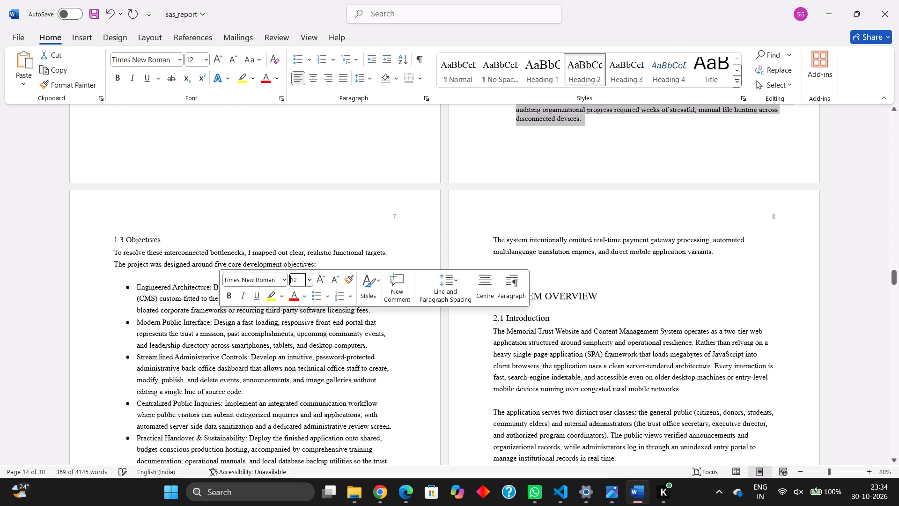
# Compare the formatting of the 1.1 Background section with that of the 1.2 Problem introduction and numbered items.
pyautogui.scroll(2, 346, 204)
pyautogui.scroll(10, 393, 213)
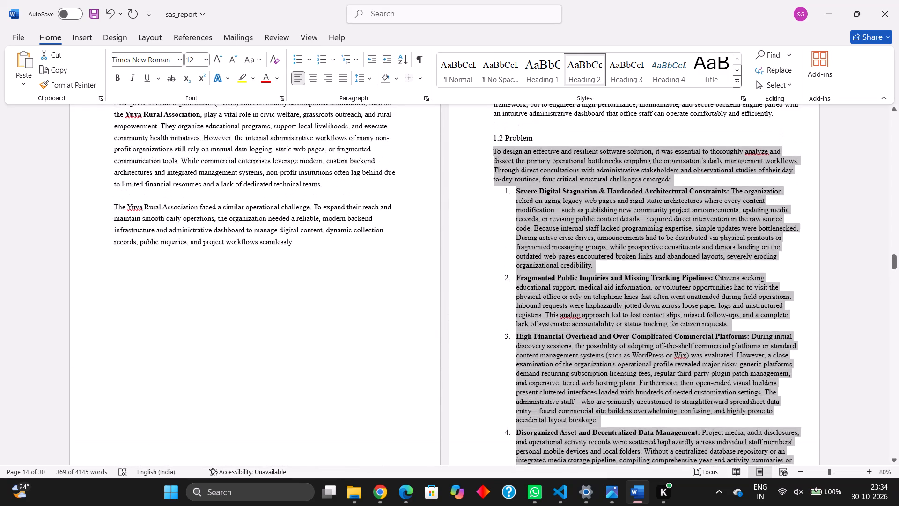
pyautogui.scroll(1, 460, 234)
pyautogui.click(340, 226)
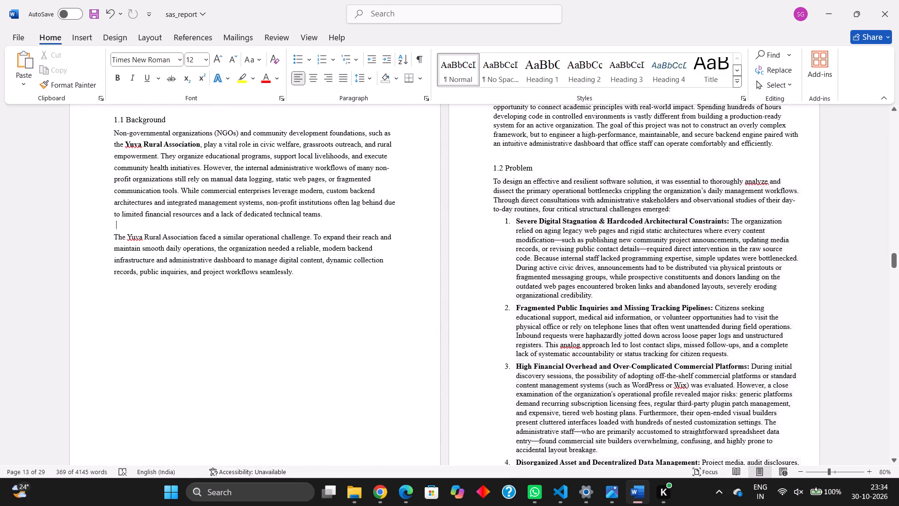
pyautogui.moveTo(369, 283); pyautogui.dragTo(113, 121)
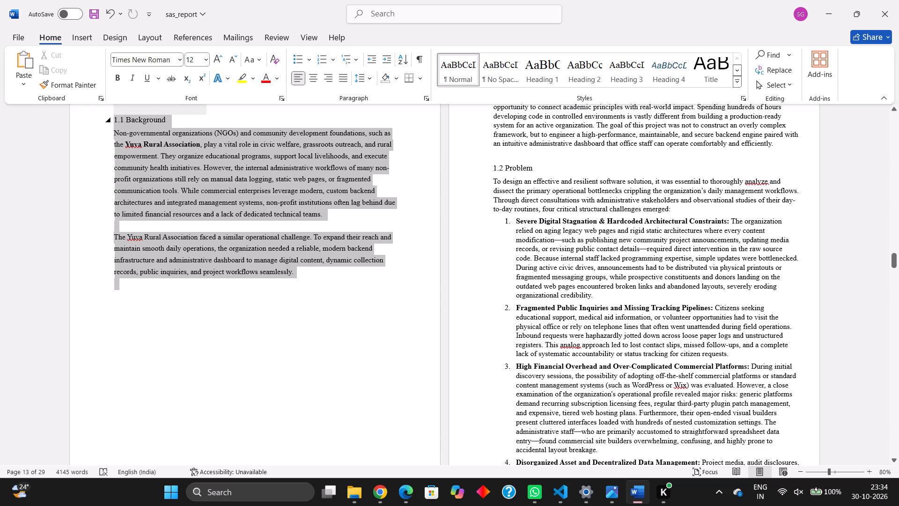
pyautogui.moveTo(113, 121); pyautogui.dragTo(113, 123)
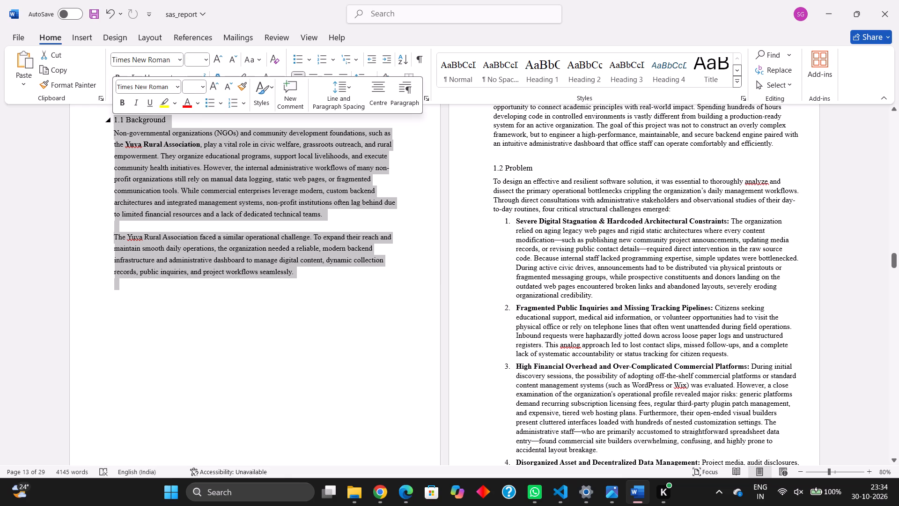
pyautogui.click(437, 227)
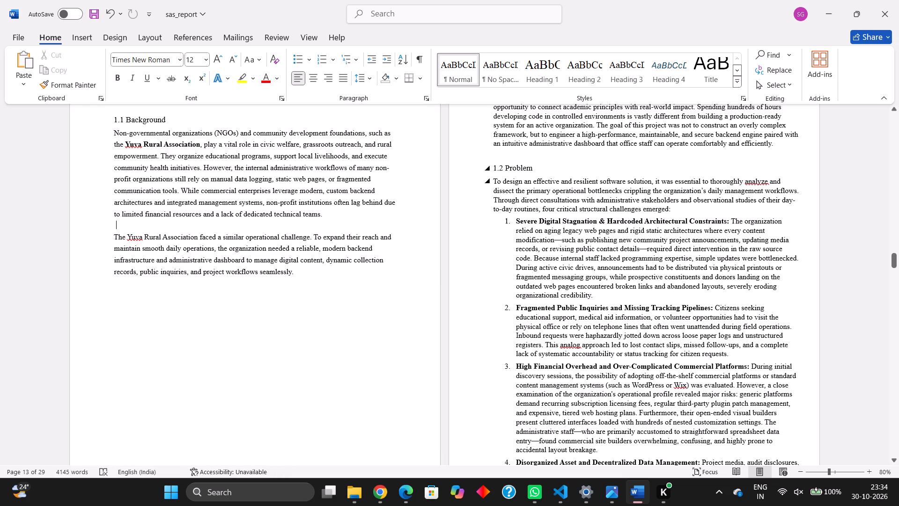
pyautogui.moveTo(493, 180); pyautogui.dragTo(588, 369)
pyautogui.scroll(-5, 587, 367)
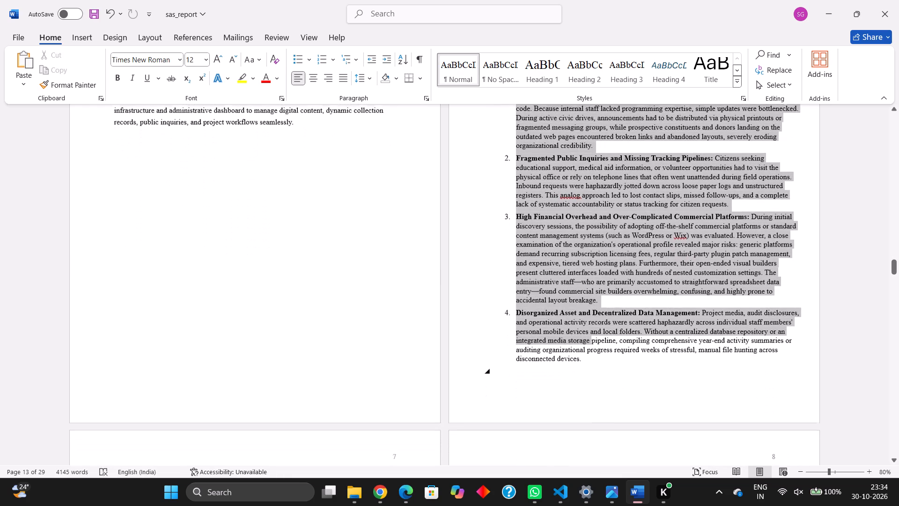
pyautogui.moveTo(588, 369); pyautogui.dragTo(588, 370)
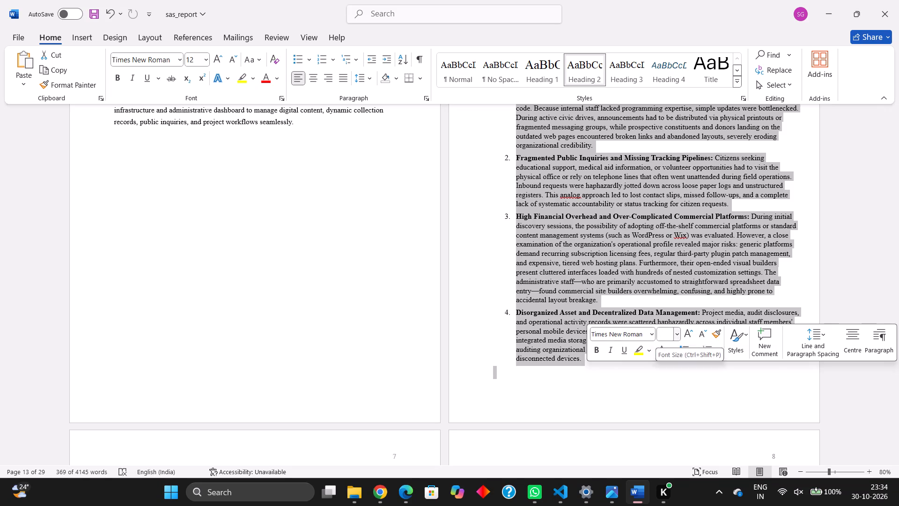
pyautogui.click(617, 390)
# Review the page layout of the Introduction chapter across sections 1.1 Background and 1.2 Problem.
pyautogui.scroll(3, 452, 294)
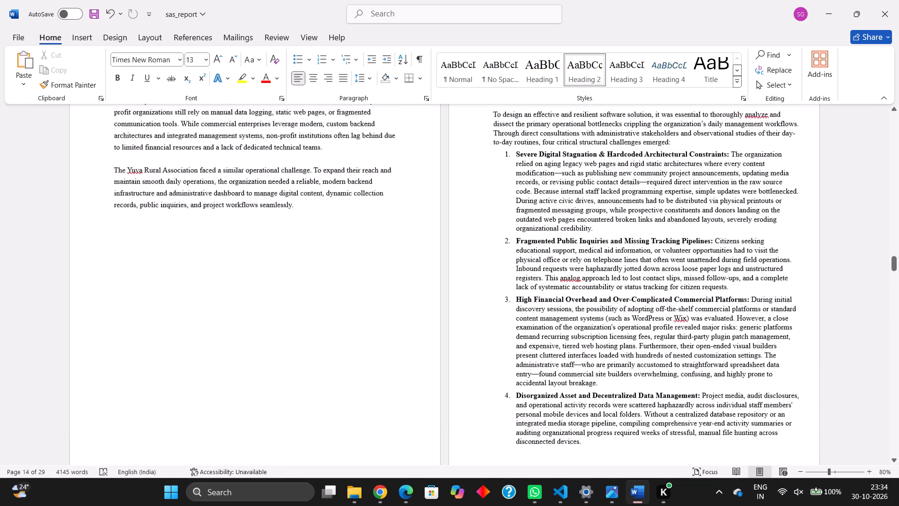
pyautogui.scroll(3, 447, 293)
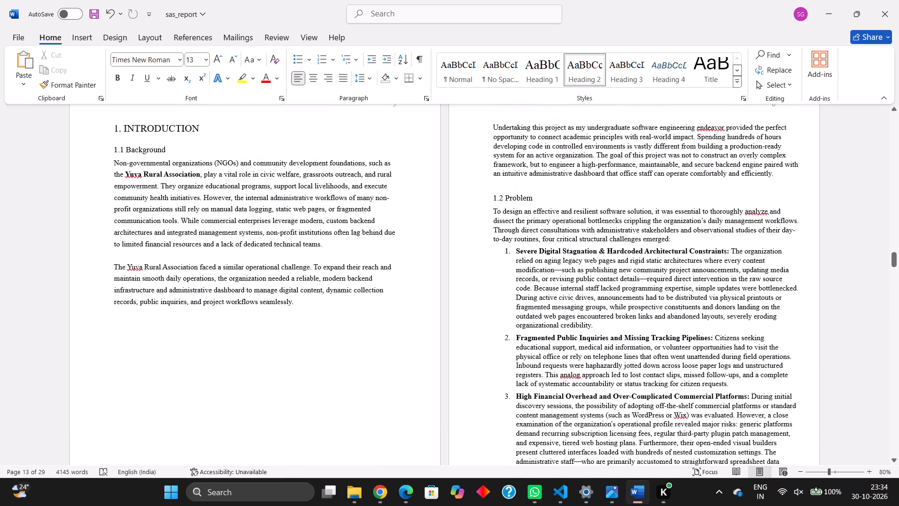
pyautogui.scroll(1, 264, 244)
pyautogui.scroll(-2, 272, 248)
pyautogui.scroll(3, 467, 290)
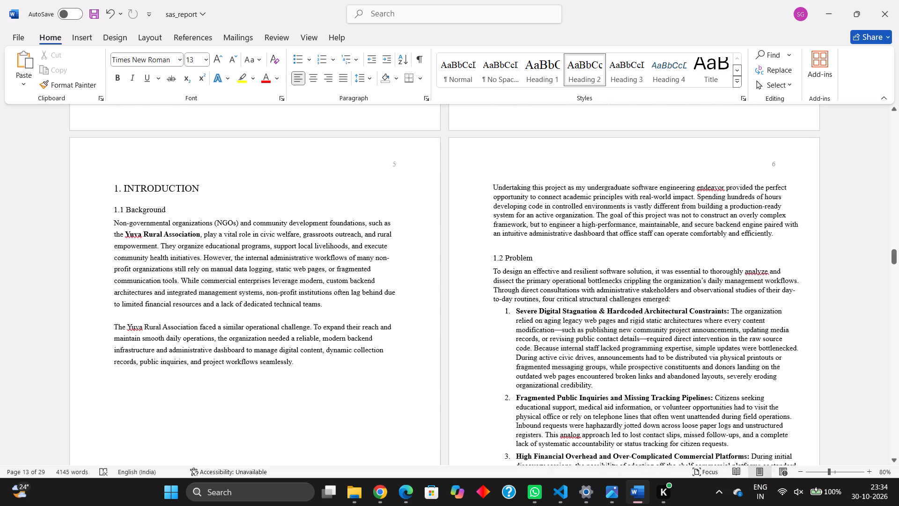
pyautogui.scroll(-3, 467, 290)
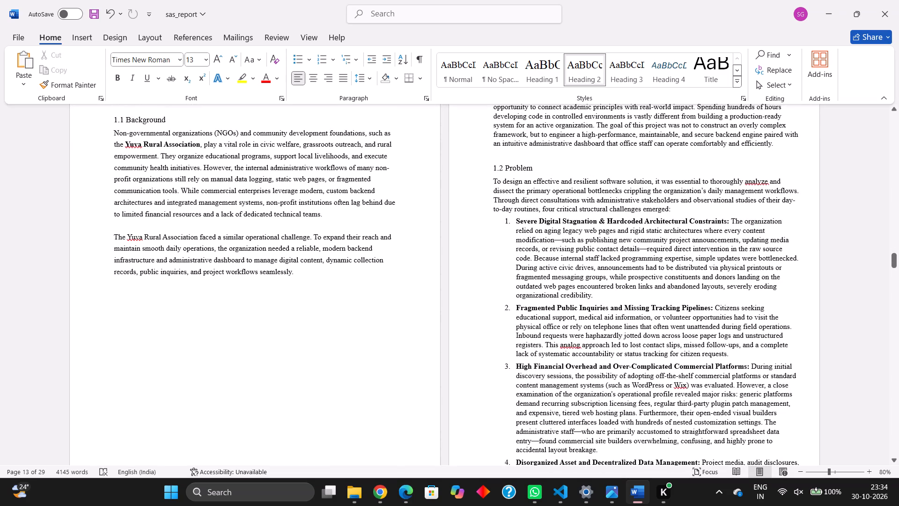
# Move the "Undertaking this project" paragraph up under the rest of the 1.1 Background text, separated by one blank line.
pyautogui.click(305, 277)
pyautogui.scroll(2, 476, 223)
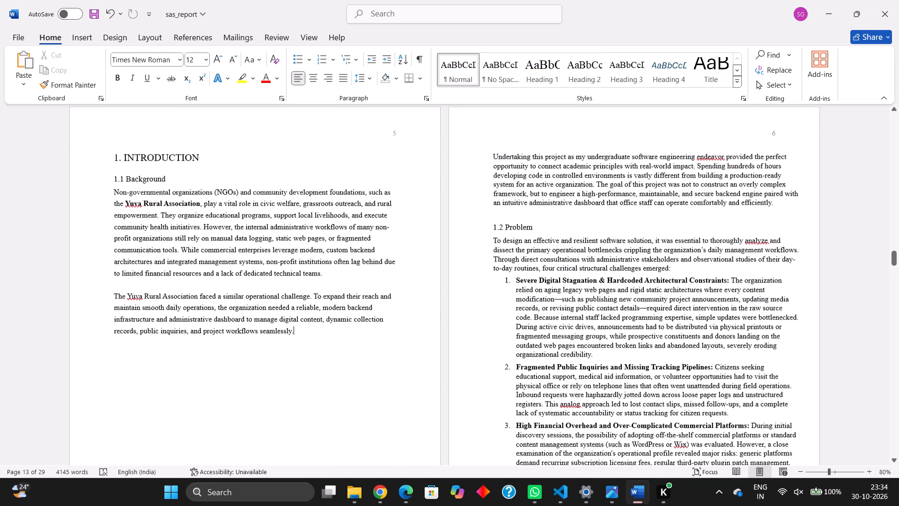
pyautogui.click(493, 154)
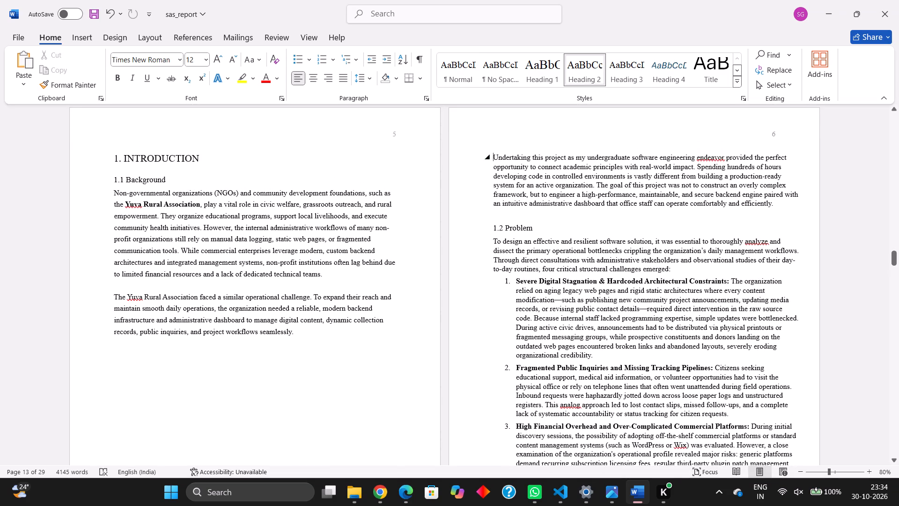
pyautogui.press('BackSpace')
pyautogui.press('BackSpace')
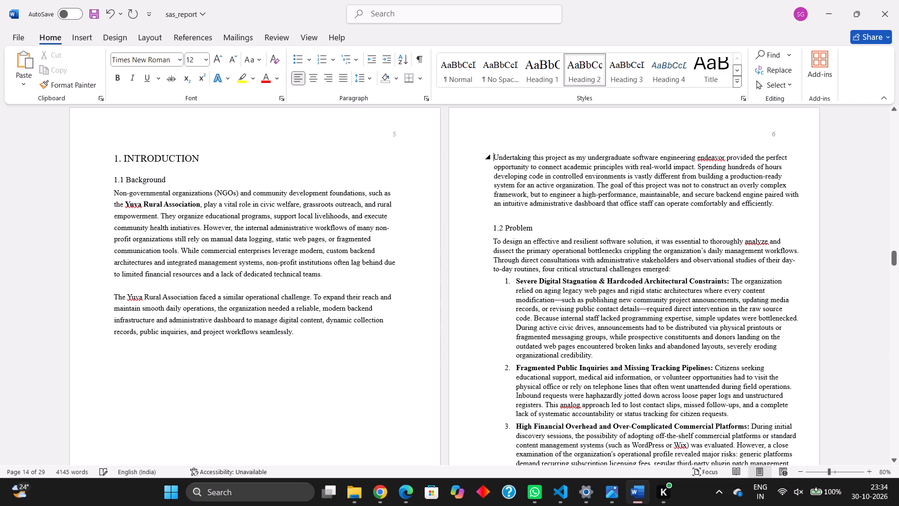
pyautogui.press('BackSpace')
pyautogui.press('BackSpace')
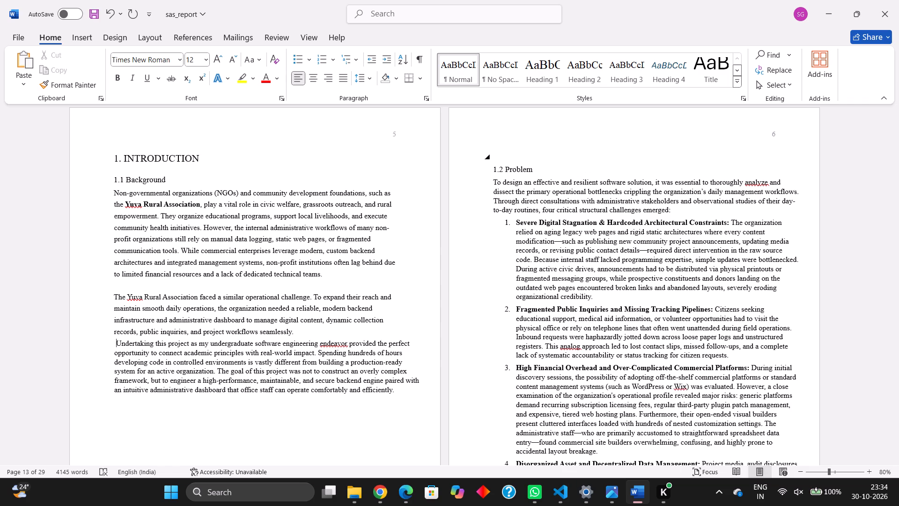
pyautogui.press('BackSpace')
pyautogui.press('BackSpace')
pyautogui.press('Return')
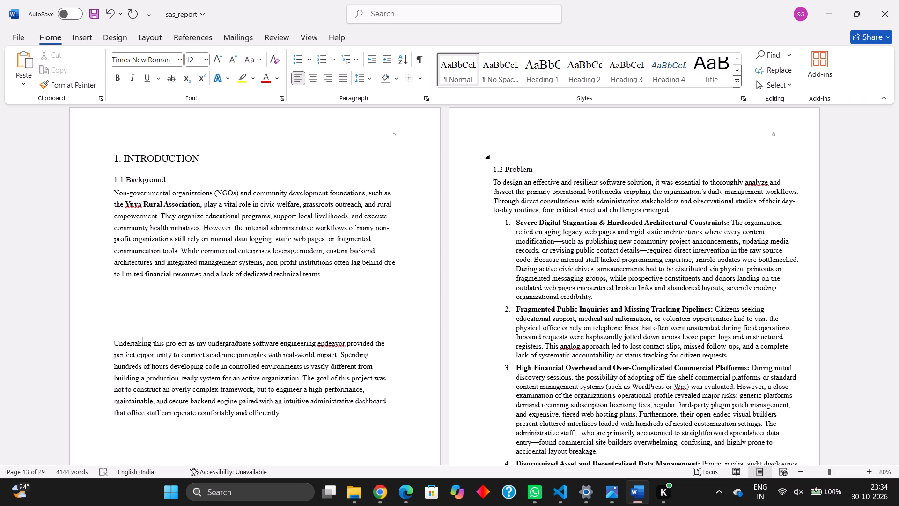
pyautogui.press('Return')
pyautogui.press('Return')
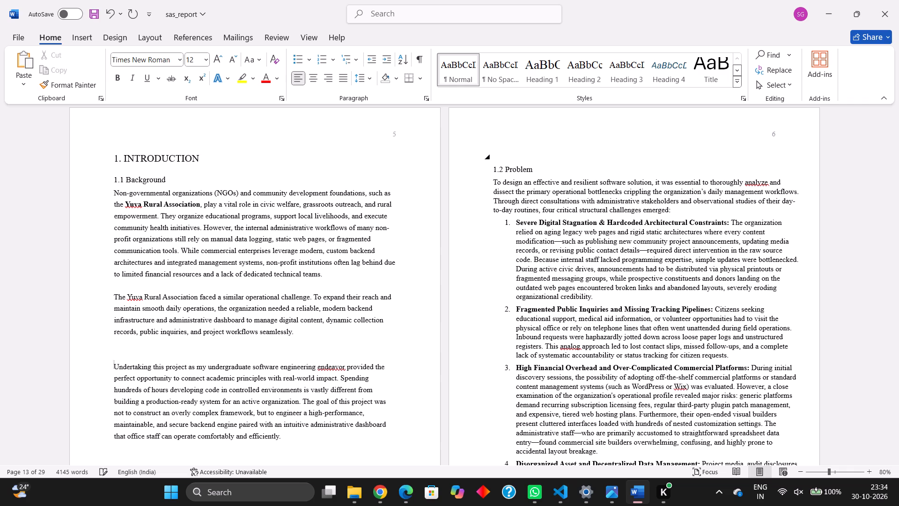
pyautogui.press('Return')
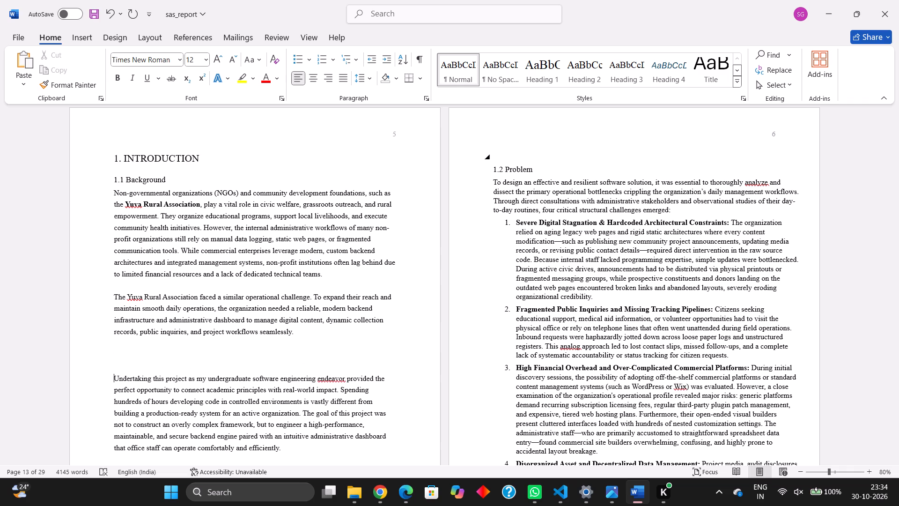
pyautogui.press('BackSpace')
pyautogui.press('BackSpace')
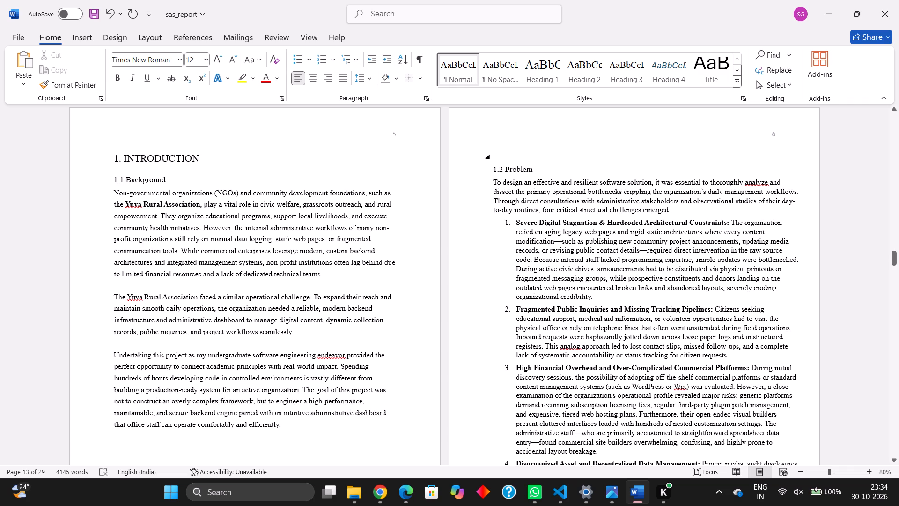
# Remove the blank line above the 1.2 Problem heading and pull the heading up to the end of the Background text.
pyautogui.click(494, 169)
pyautogui.press('BackSpace')
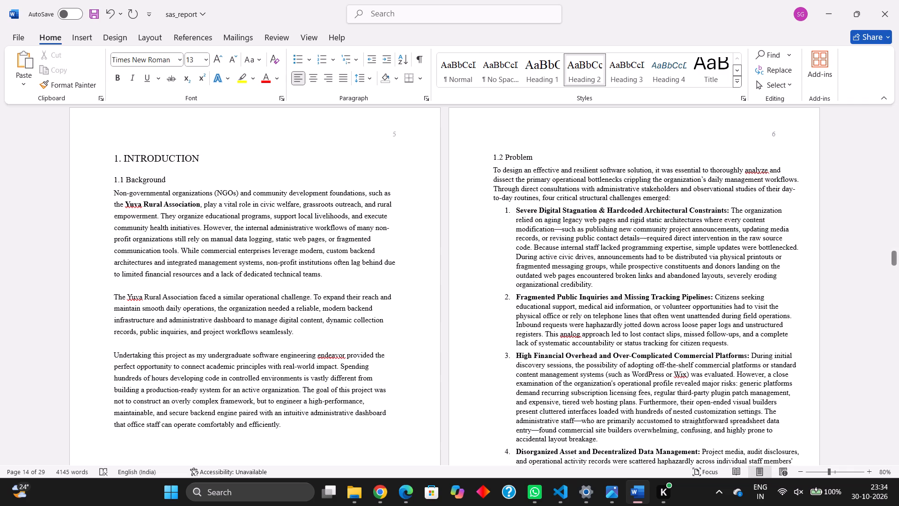
pyautogui.press('BackSpace')
pyautogui.press('BackSpace')
pyautogui.press('BackSpace')
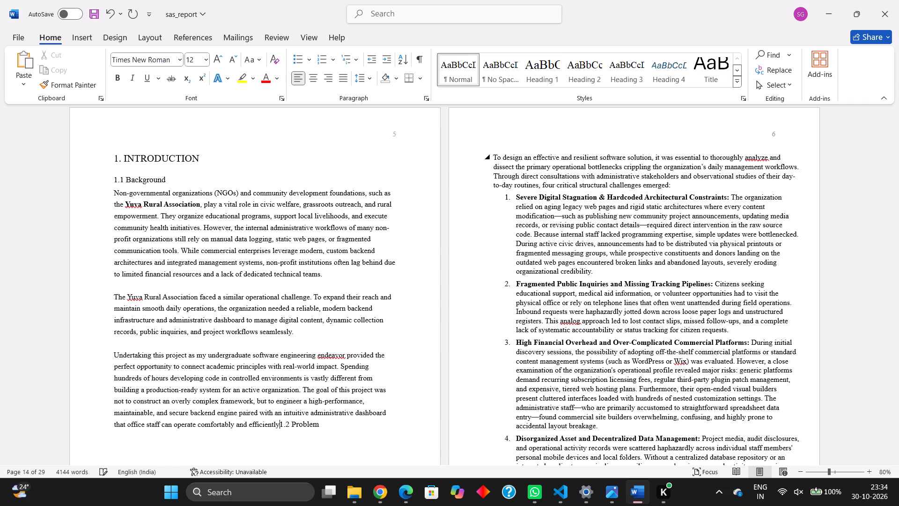
# Review the page layout around the Introduction sections, from 1.1 Background down to the 1.3 Objectives.
pyautogui.scroll(-3, 383, 279)
pyautogui.scroll(-2, 302, 333)
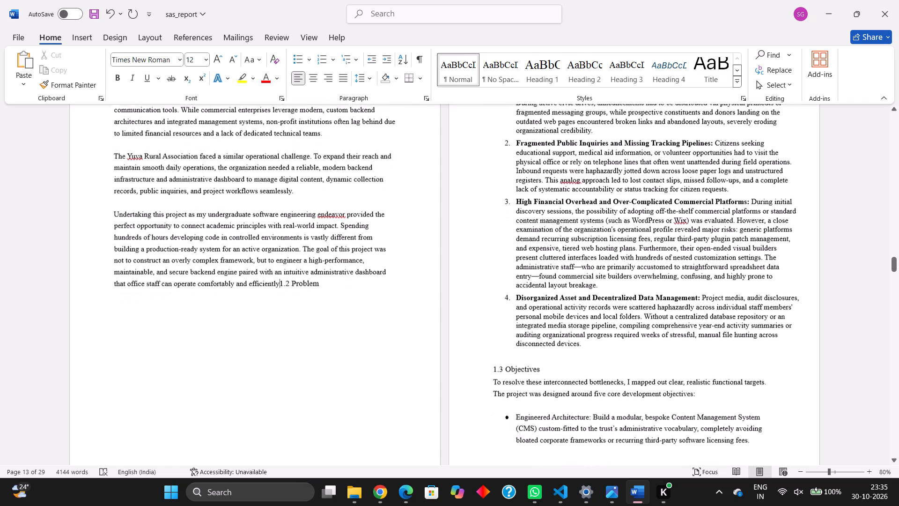
pyautogui.scroll(-5, 302, 335)
pyautogui.scroll(13, 318, 331)
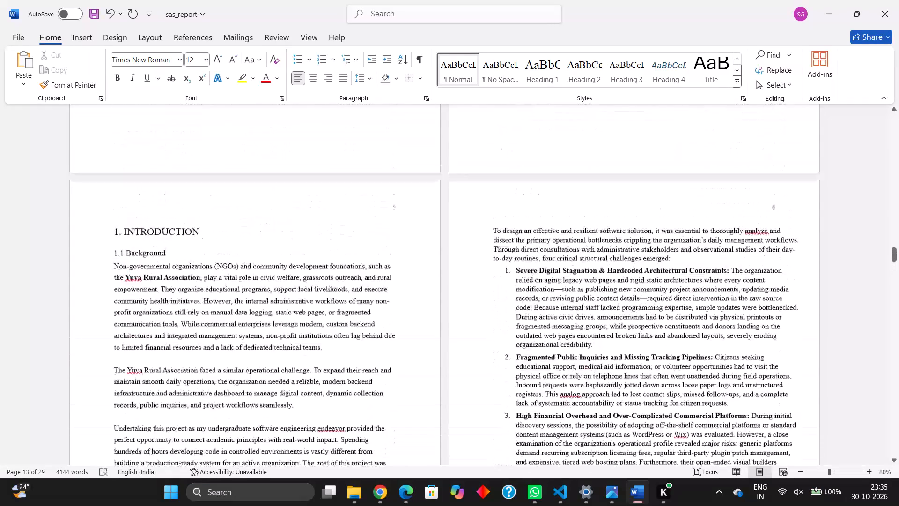
pyautogui.scroll(-2, 382, 309)
pyautogui.scroll(2, 384, 307)
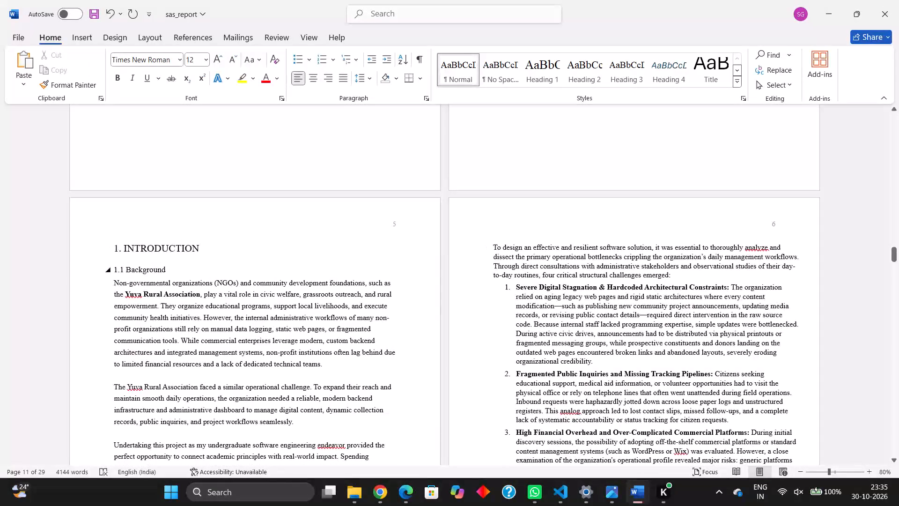
pyautogui.scroll(-8, 411, 303)
pyautogui.scroll(-2, 366, 323)
pyautogui.scroll(10, 356, 327)
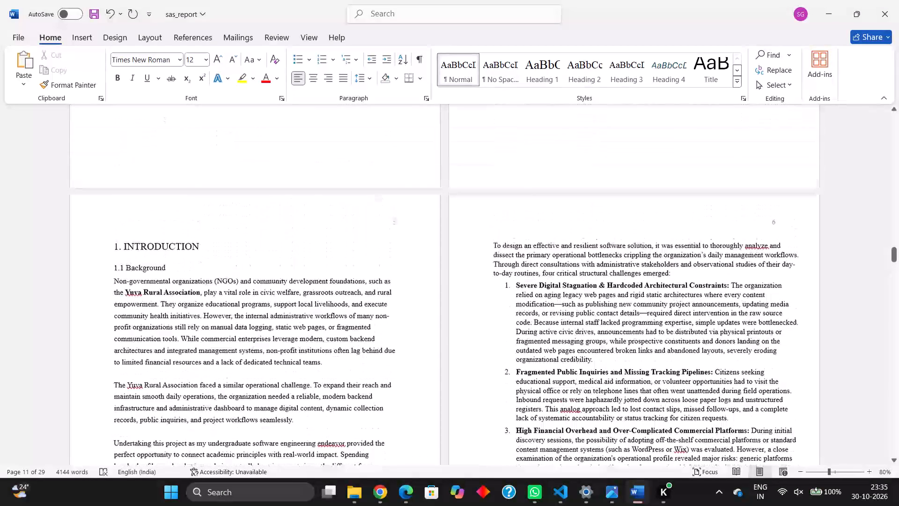
pyautogui.scroll(-14, 358, 324)
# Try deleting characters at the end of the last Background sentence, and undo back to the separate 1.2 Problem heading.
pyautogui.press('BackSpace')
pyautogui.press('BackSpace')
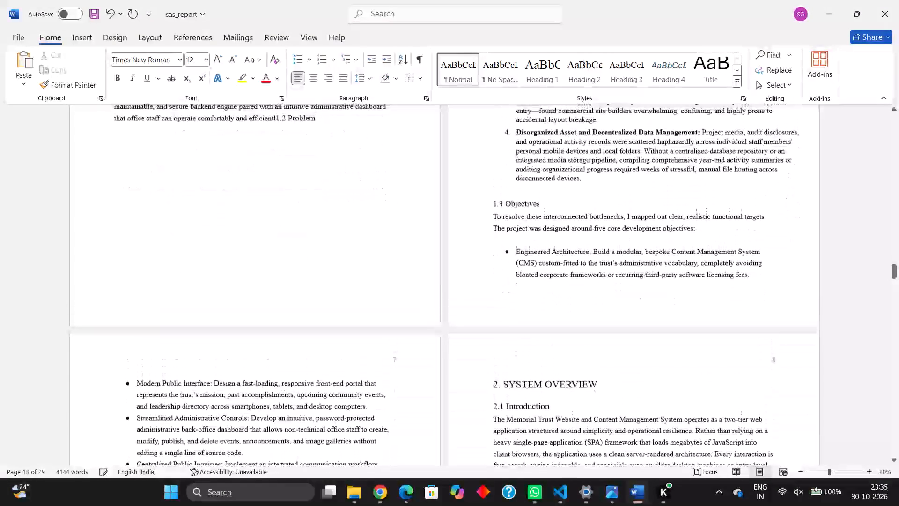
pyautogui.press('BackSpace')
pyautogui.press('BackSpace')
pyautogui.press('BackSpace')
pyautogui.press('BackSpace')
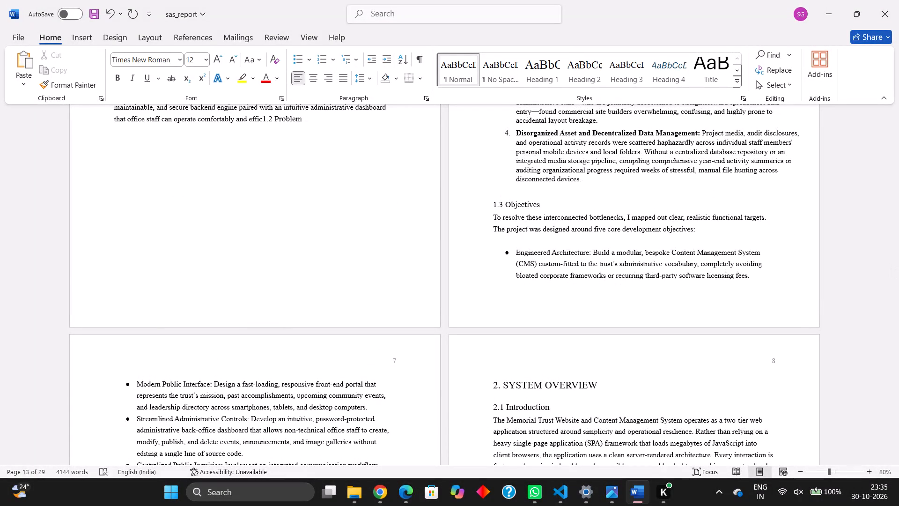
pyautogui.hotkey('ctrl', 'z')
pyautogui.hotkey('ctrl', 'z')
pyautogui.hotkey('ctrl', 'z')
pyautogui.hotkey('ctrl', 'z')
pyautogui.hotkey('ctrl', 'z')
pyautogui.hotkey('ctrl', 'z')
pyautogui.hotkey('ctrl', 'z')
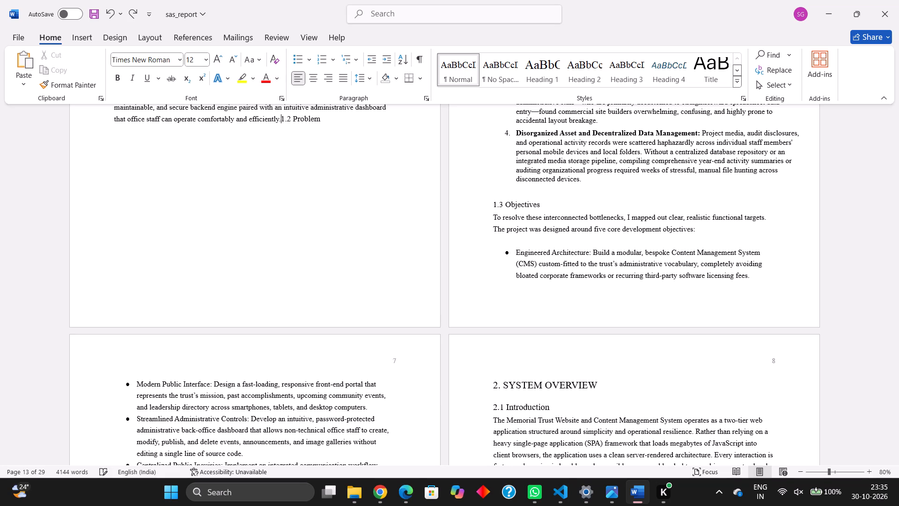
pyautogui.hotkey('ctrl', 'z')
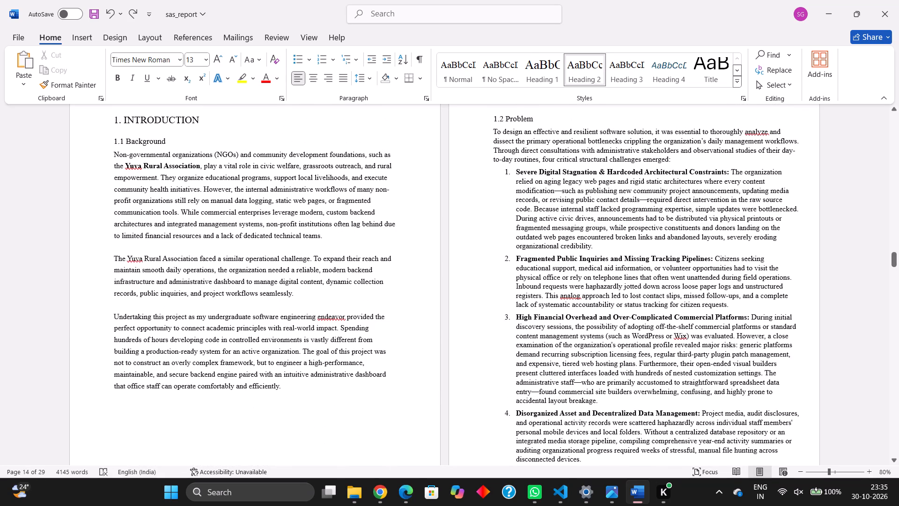
# Bring the 1.2 Problem heading up below the last Background paragraph, leaving three blank lines between them.
pyautogui.press('BackSpace')
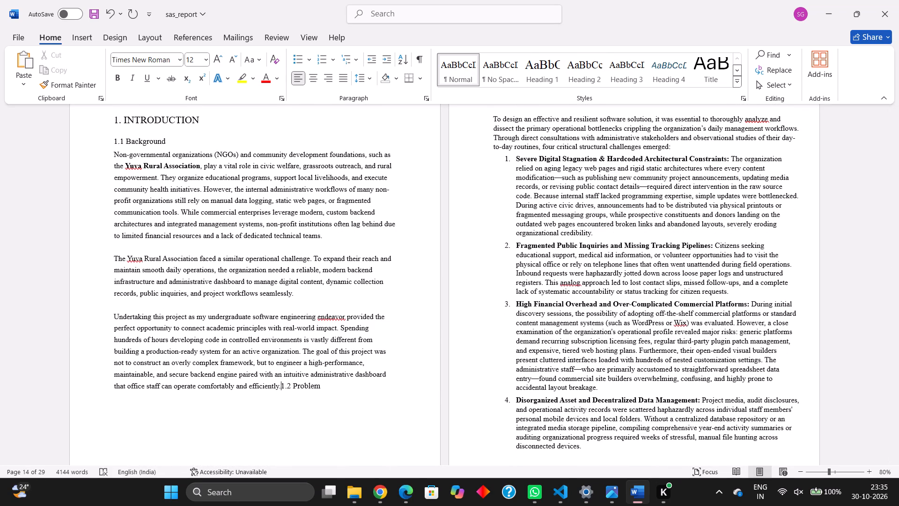
pyautogui.press('Return')
pyautogui.press('Return')
pyautogui.press('Return')
pyautogui.press('Return')
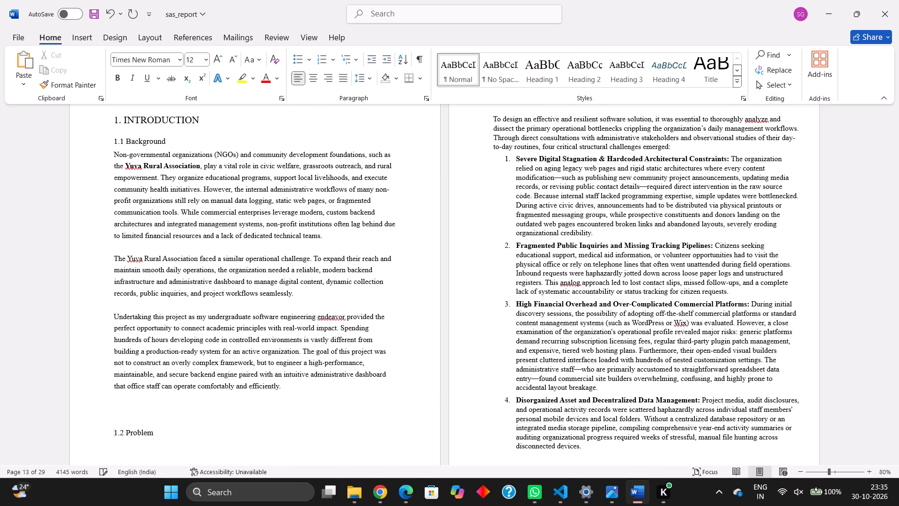
# Move the 1.2 Problem introduction paragraph, "To design an effective and resilient software solution", up onto the line beneath its heading.
pyautogui.scroll(-4, 494, 156)
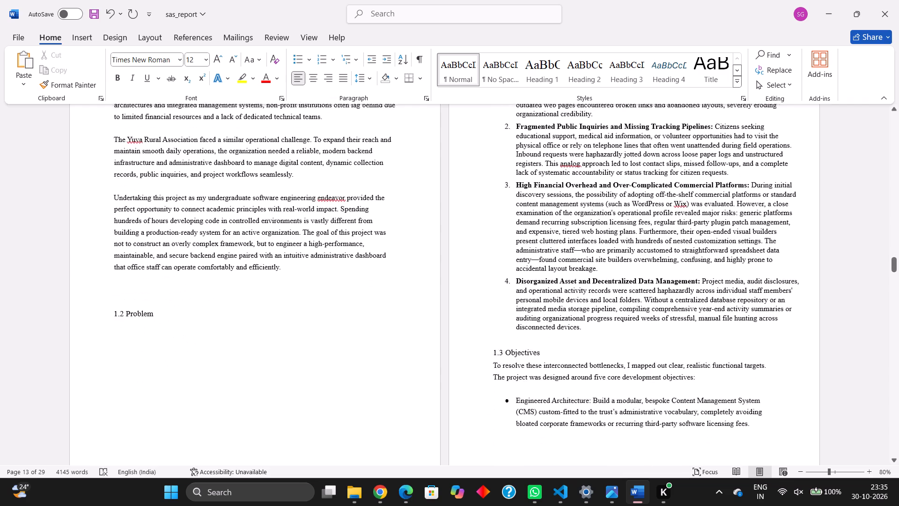
pyautogui.scroll(-2, 481, 198)
pyautogui.scroll(7, 488, 199)
pyautogui.scroll(-4, 493, 213)
pyautogui.scroll(-2, 504, 325)
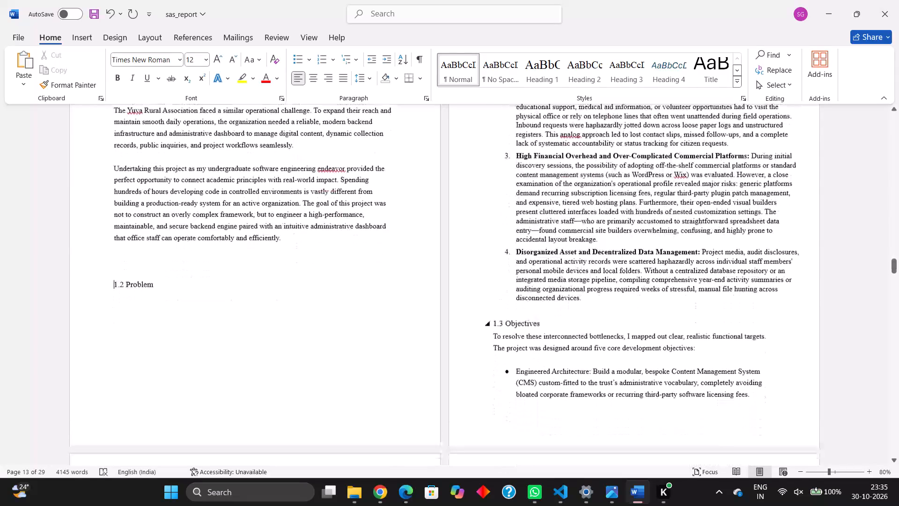
pyautogui.scroll(10, 481, 275)
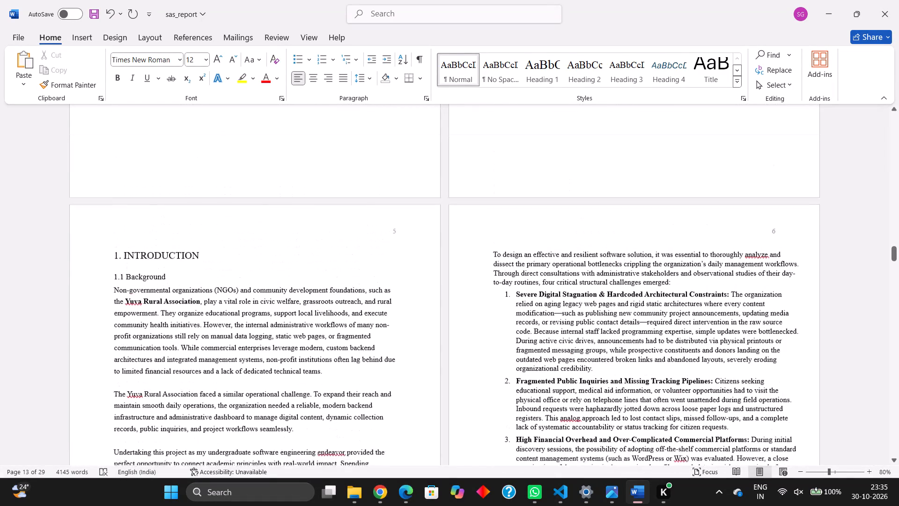
pyautogui.click(488, 267)
pyautogui.click(491, 268)
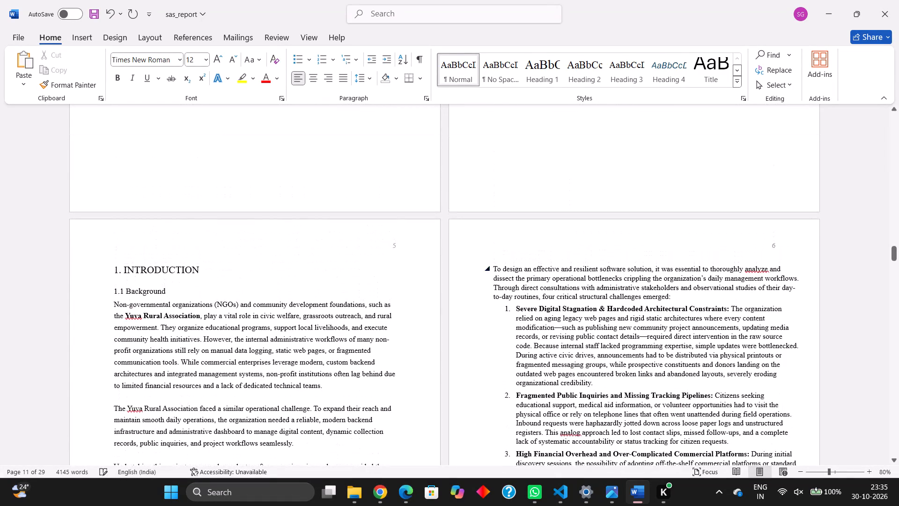
pyautogui.click(490, 268)
pyautogui.click(490, 268)
pyautogui.click(491, 267)
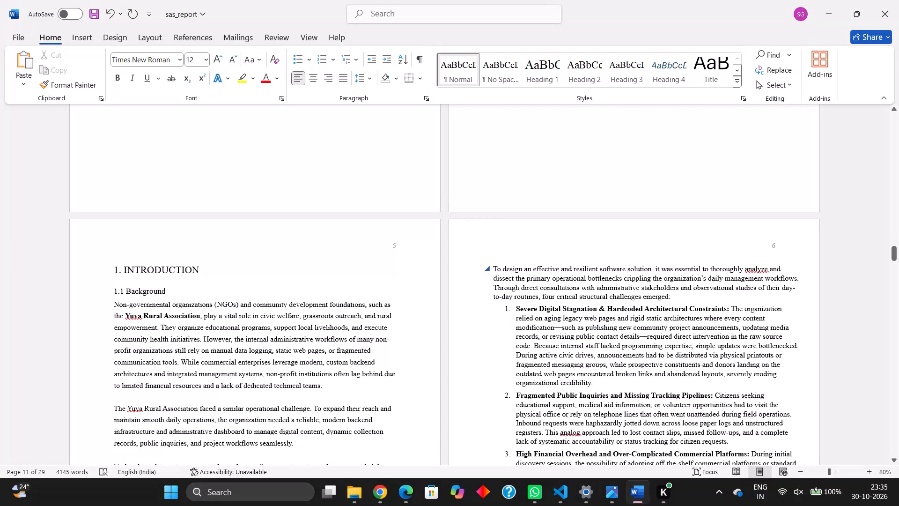
pyautogui.click(493, 267)
pyautogui.press('BackSpace')
pyautogui.press('BackSpace')
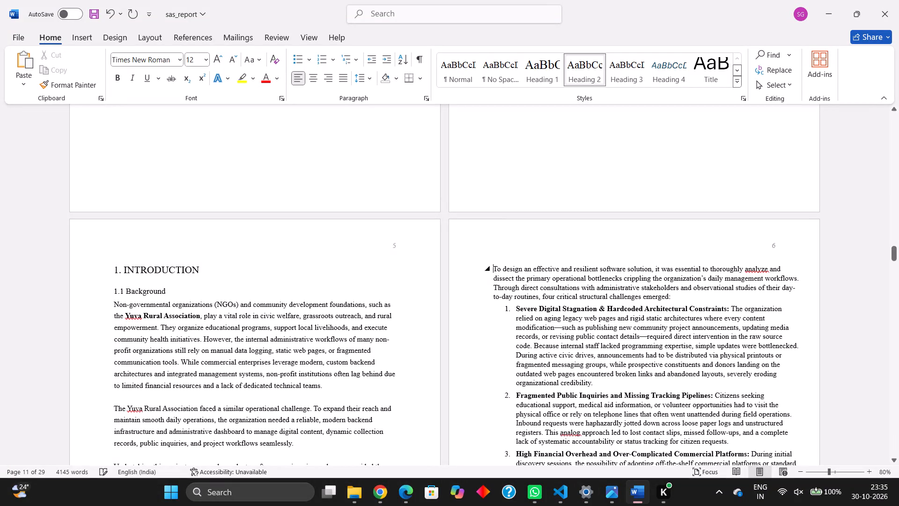
pyautogui.press('BackSpace')
pyautogui.press('BackSpace')
pyautogui.press('BackSpace')
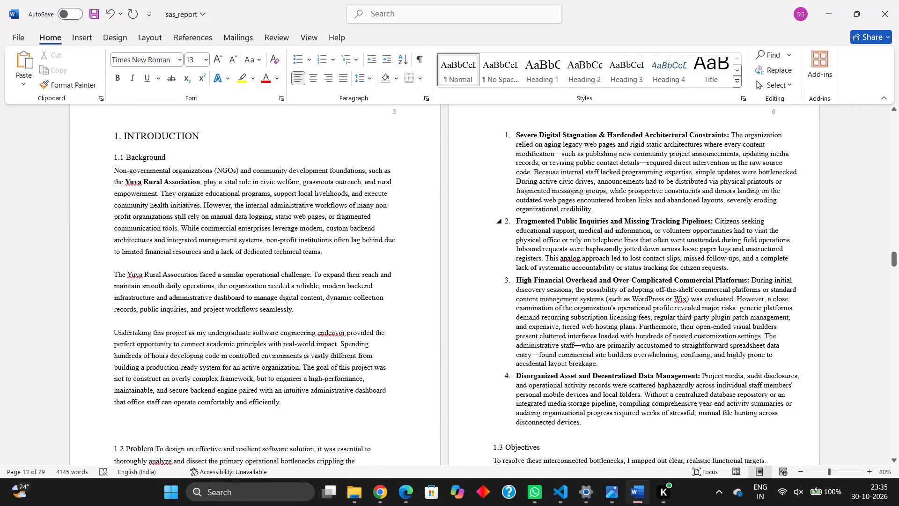
pyautogui.press('Return')
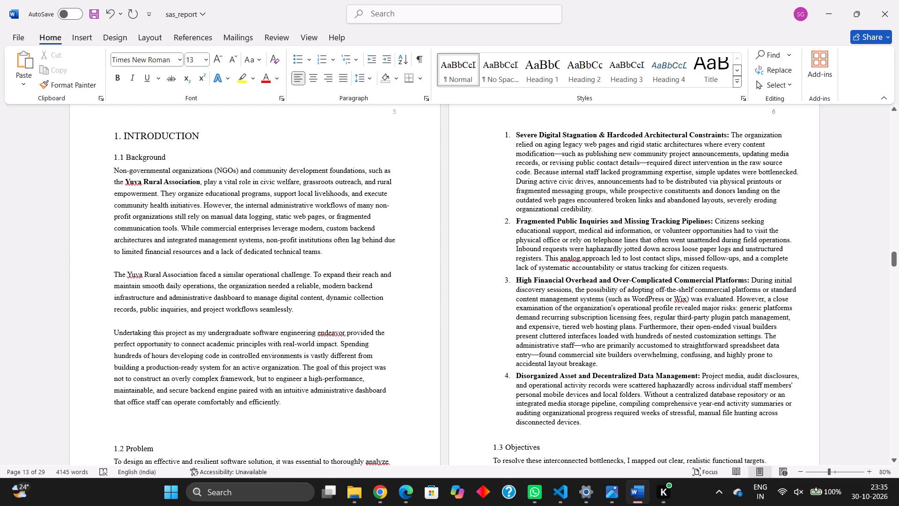
# Reduce the gap above the 1.2 Problem heading to a single blank line.
pyautogui.click(114, 450)
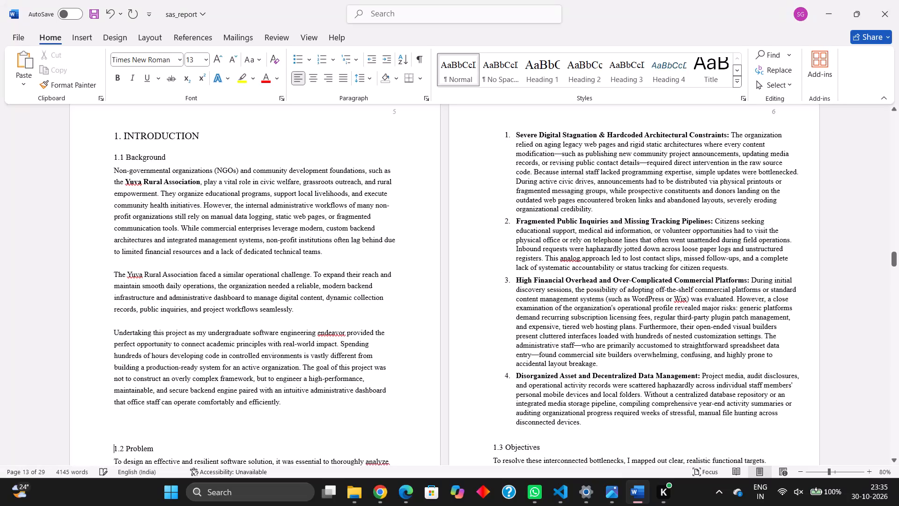
pyautogui.press('BackSpace')
pyautogui.press('BackSpace')
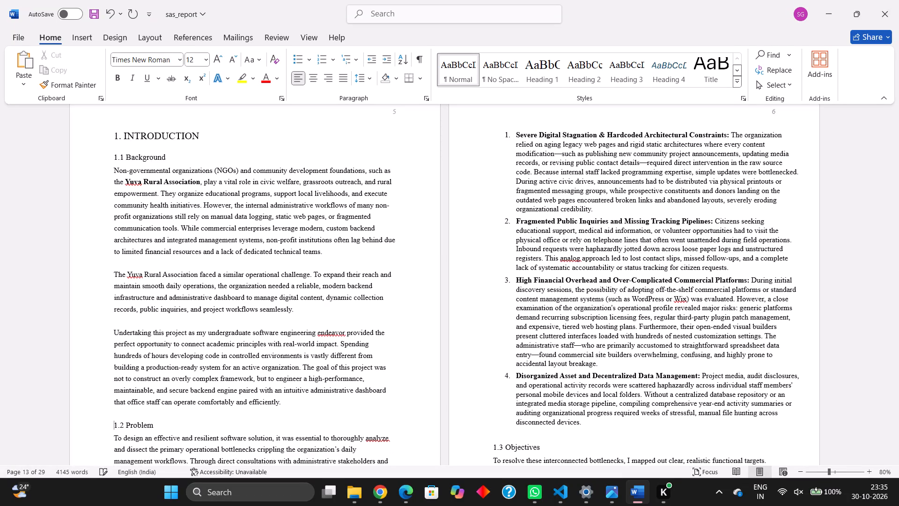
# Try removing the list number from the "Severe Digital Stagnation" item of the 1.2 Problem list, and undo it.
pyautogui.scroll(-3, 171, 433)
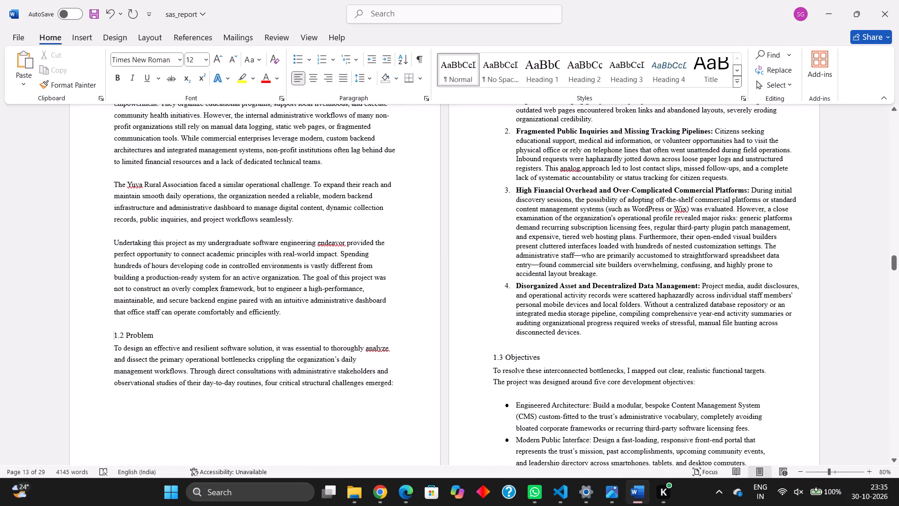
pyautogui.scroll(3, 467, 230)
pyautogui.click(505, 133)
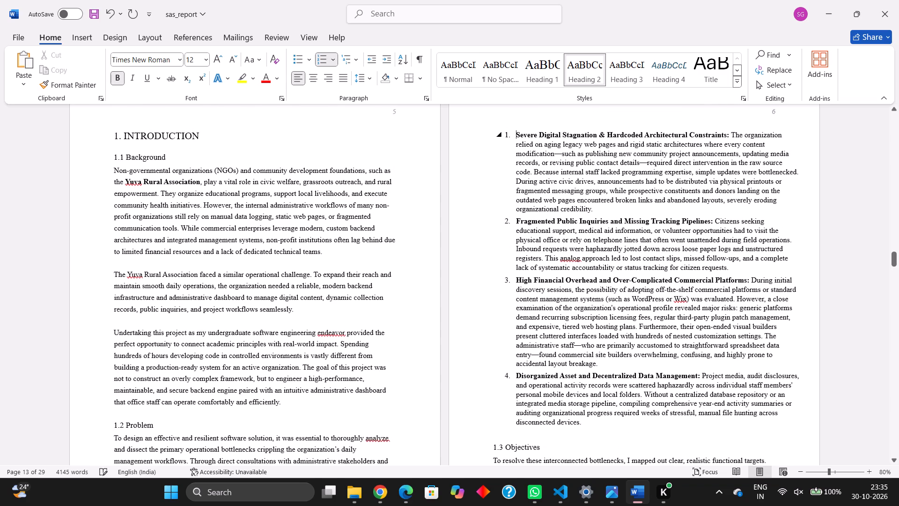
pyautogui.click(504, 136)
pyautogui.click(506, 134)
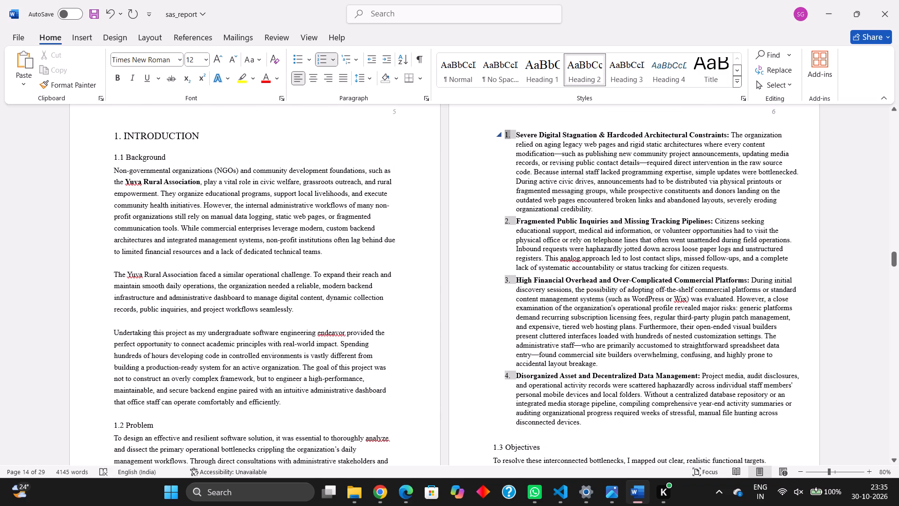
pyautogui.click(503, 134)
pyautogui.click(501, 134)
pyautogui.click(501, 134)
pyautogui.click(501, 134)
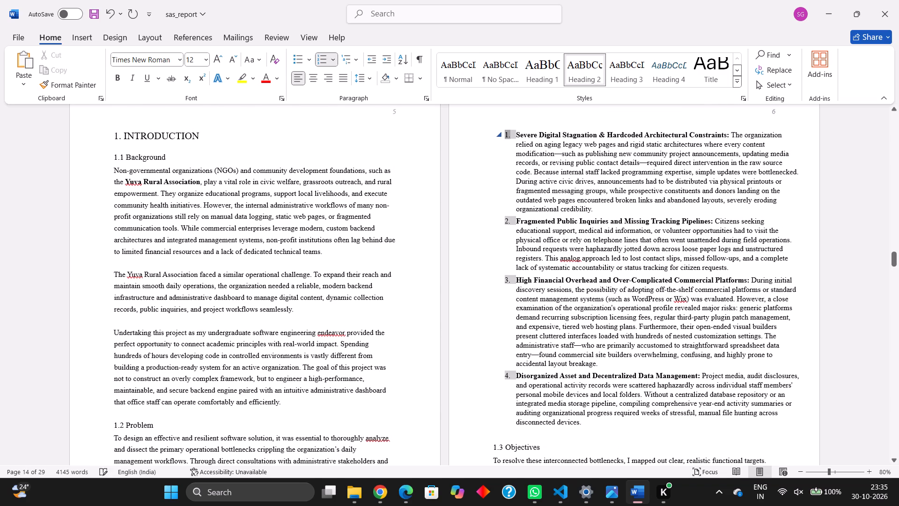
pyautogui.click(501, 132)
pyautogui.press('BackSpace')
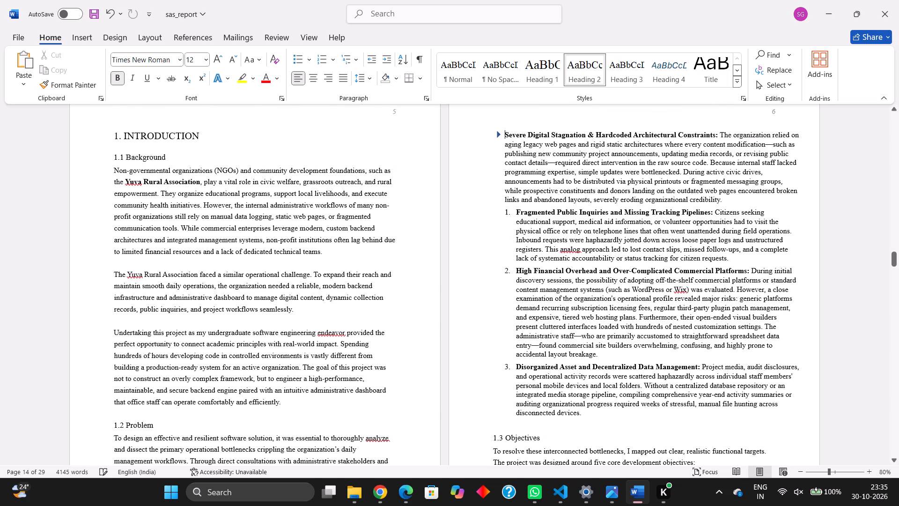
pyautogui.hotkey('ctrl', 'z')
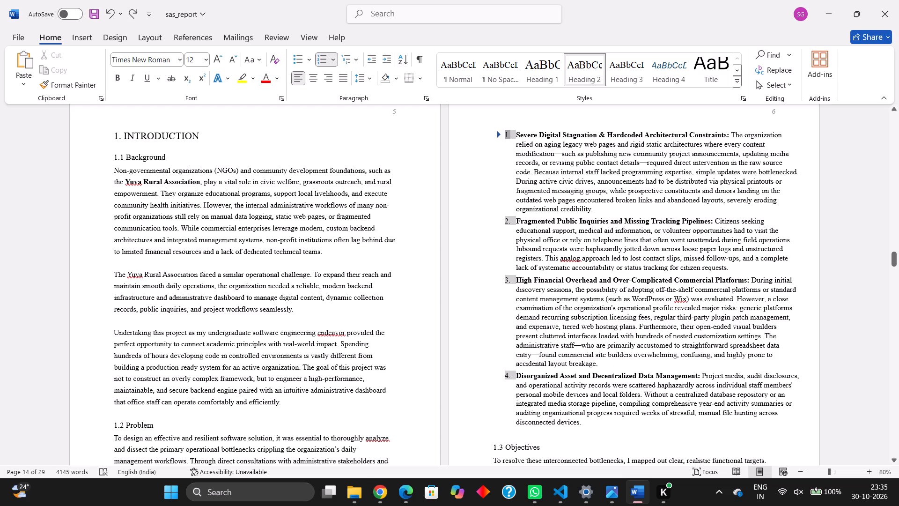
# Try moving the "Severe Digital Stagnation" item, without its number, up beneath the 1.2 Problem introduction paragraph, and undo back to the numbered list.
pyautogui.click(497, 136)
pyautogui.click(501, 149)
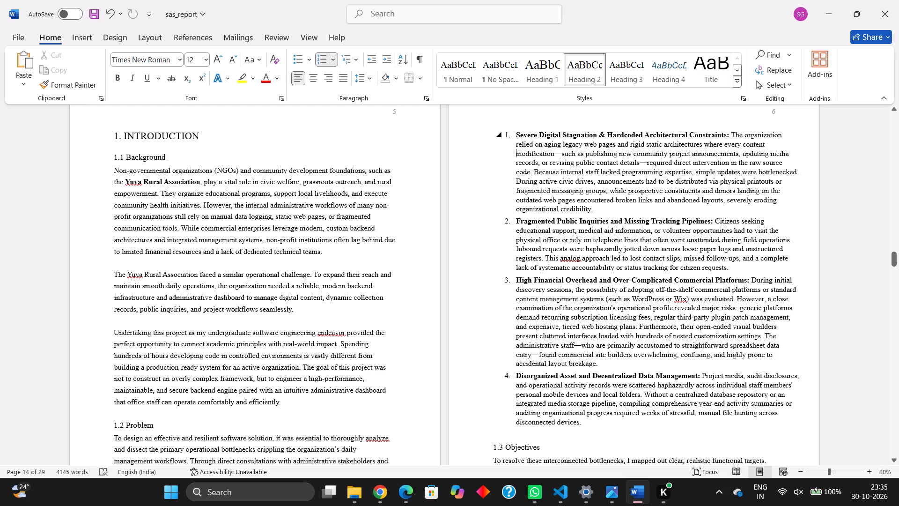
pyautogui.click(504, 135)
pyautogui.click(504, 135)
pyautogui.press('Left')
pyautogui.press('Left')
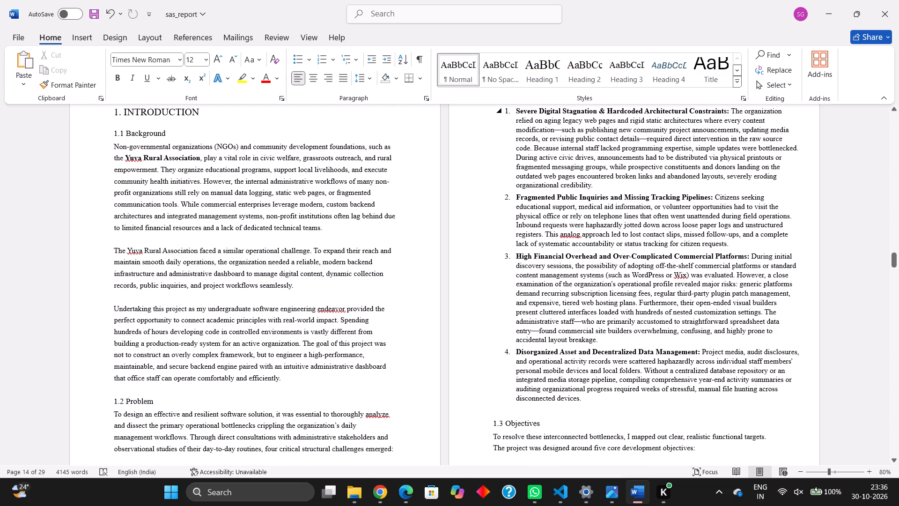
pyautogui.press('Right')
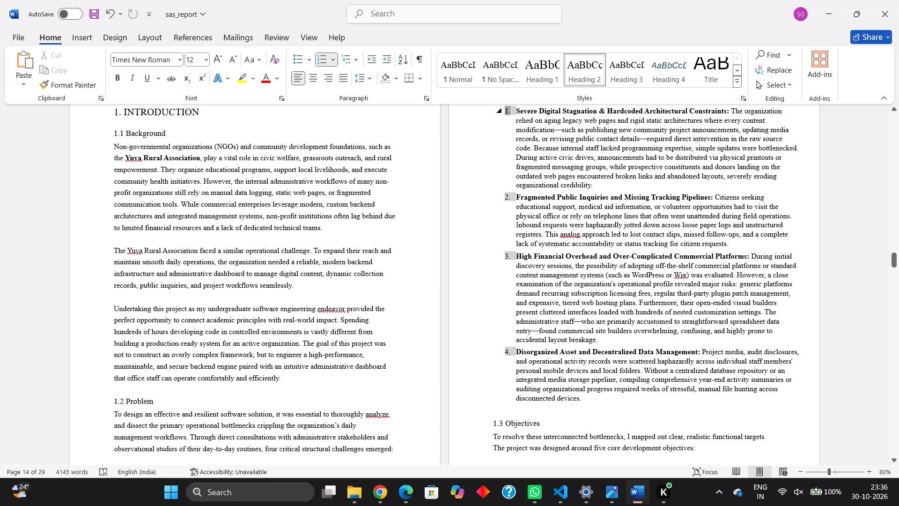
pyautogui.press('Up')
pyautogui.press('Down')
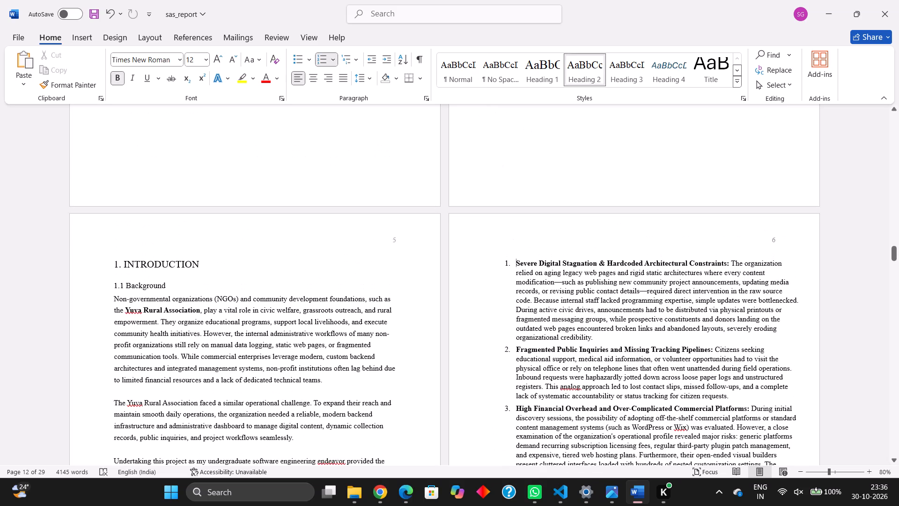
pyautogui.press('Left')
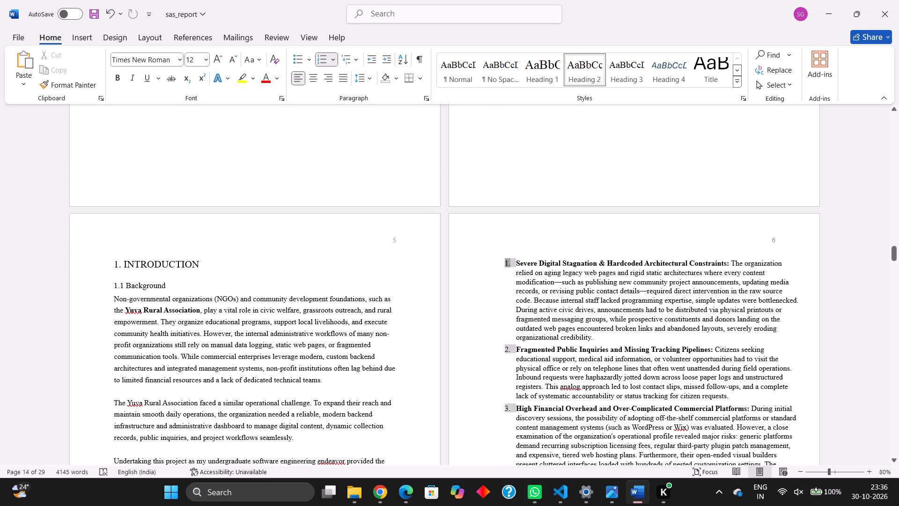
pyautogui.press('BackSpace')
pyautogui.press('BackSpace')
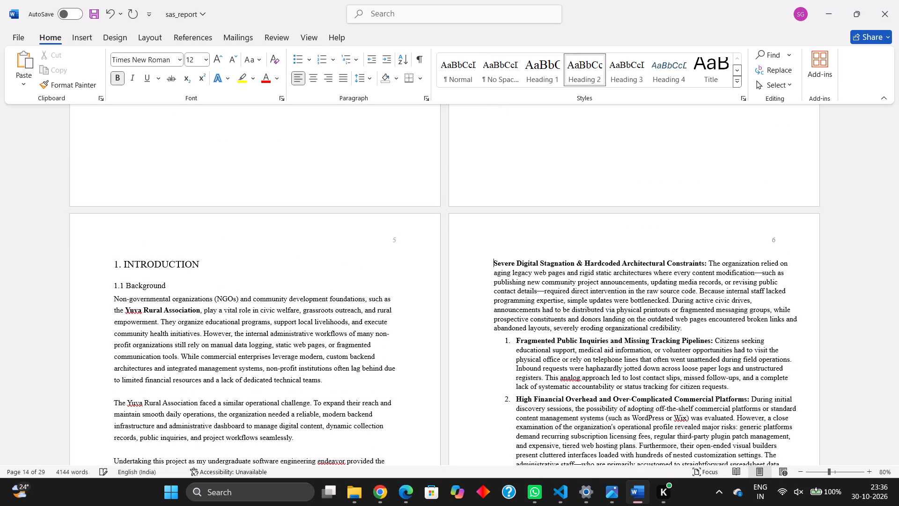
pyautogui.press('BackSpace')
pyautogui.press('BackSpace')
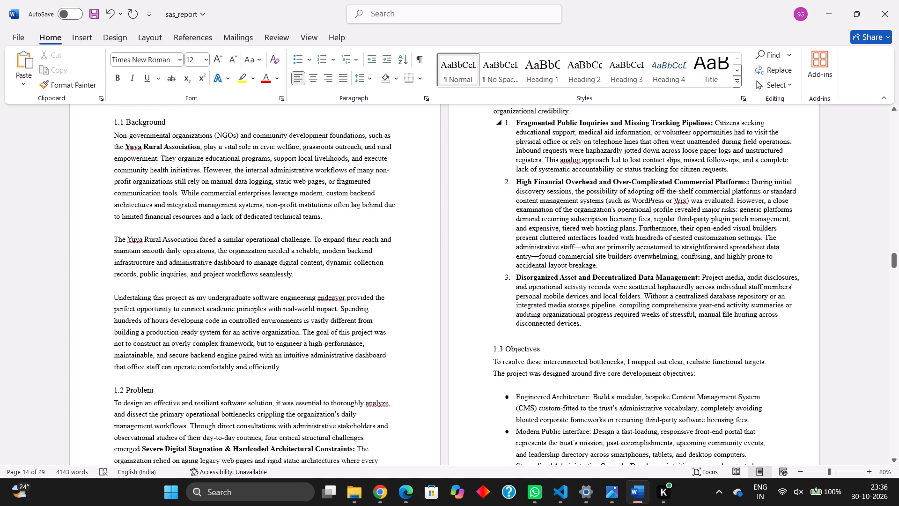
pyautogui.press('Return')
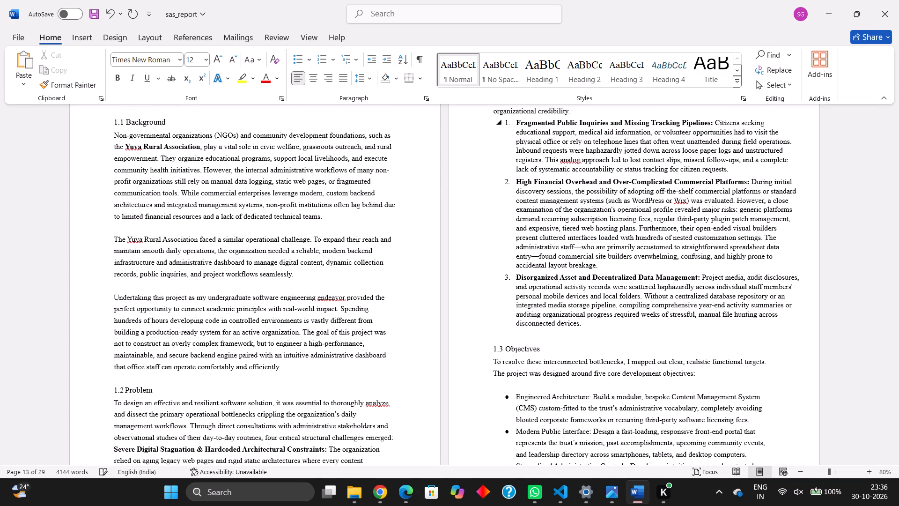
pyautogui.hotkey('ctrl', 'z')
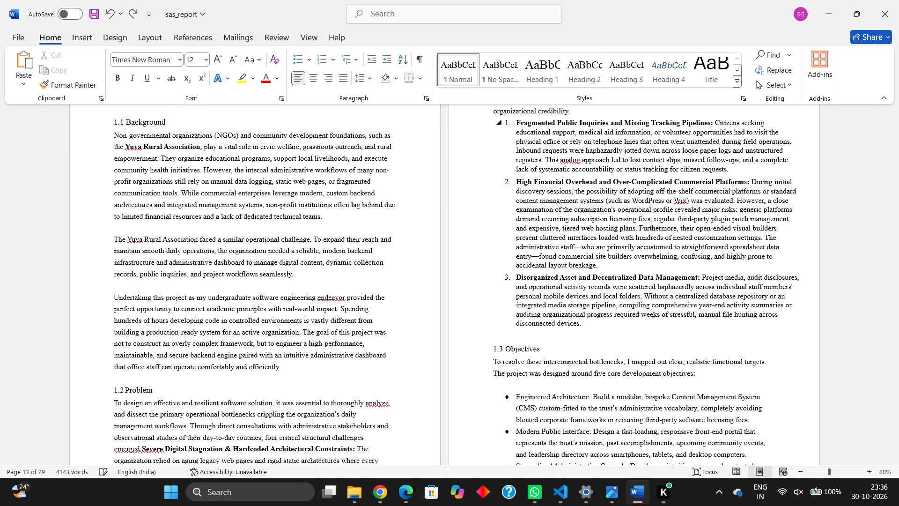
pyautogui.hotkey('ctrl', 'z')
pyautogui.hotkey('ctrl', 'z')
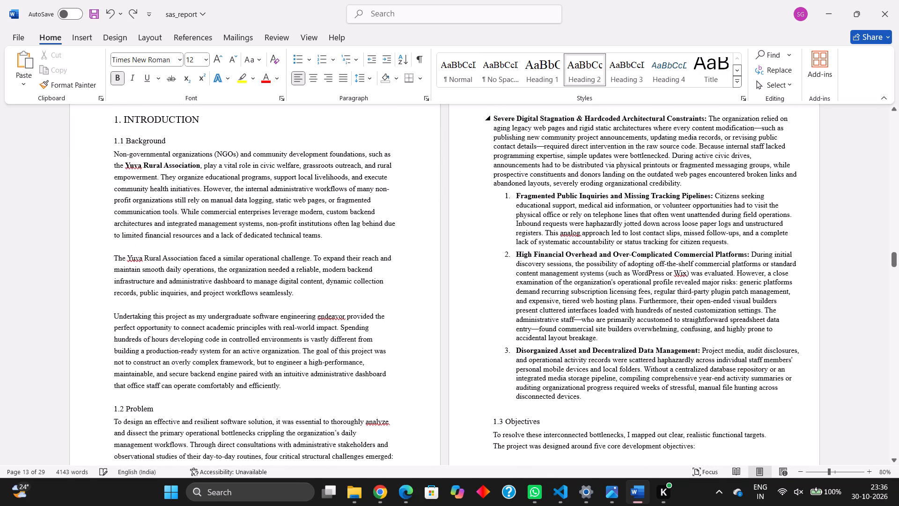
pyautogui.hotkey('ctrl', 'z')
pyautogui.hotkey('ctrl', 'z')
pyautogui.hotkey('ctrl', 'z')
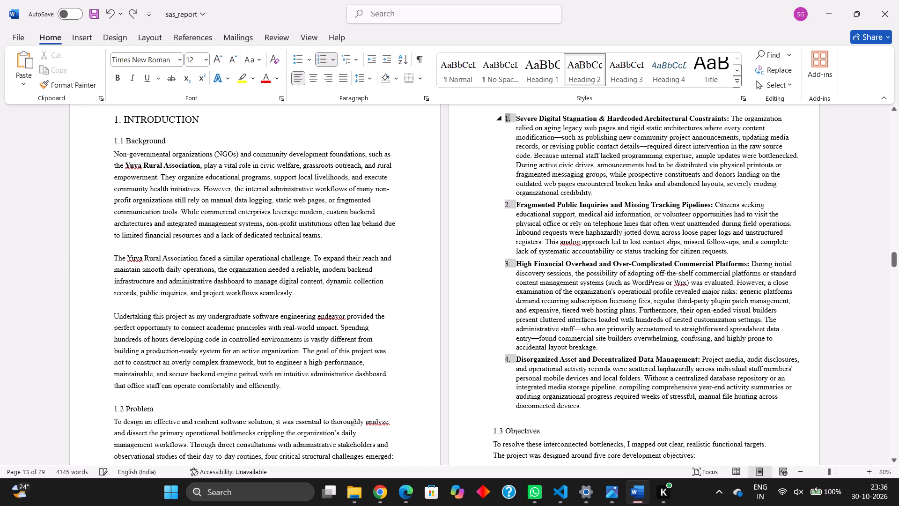
# Add two more blank lines above the 1.2 Problem heading.
pyautogui.click(507, 335)
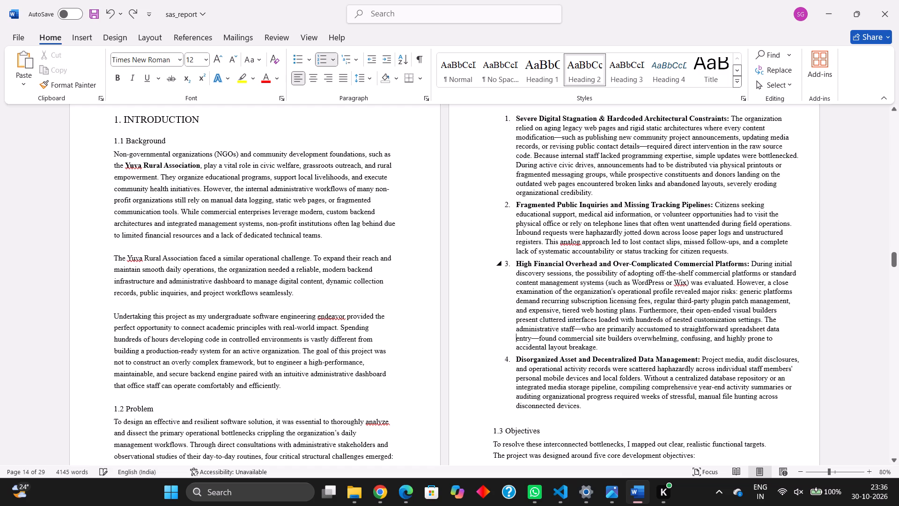
pyautogui.scroll(3, 519, 327)
pyautogui.scroll(-8, 512, 298)
pyautogui.scroll(-1, 268, 310)
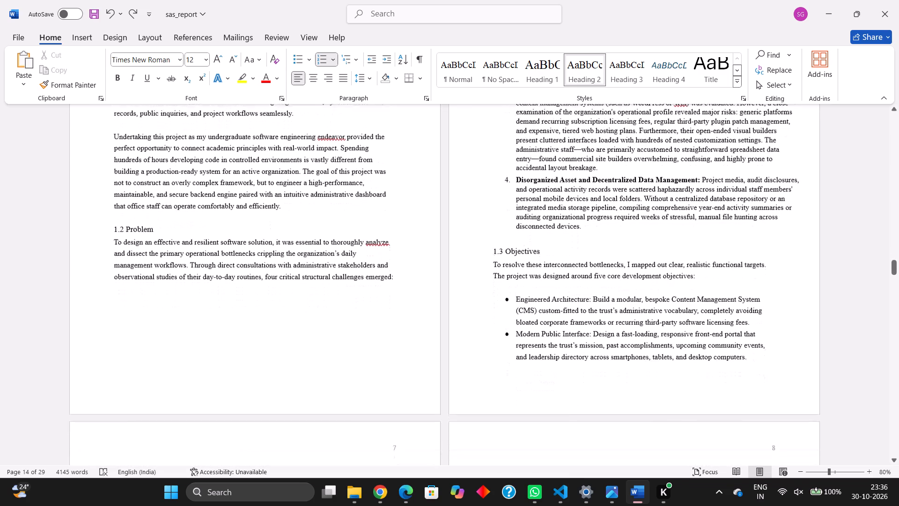
pyautogui.click(113, 227)
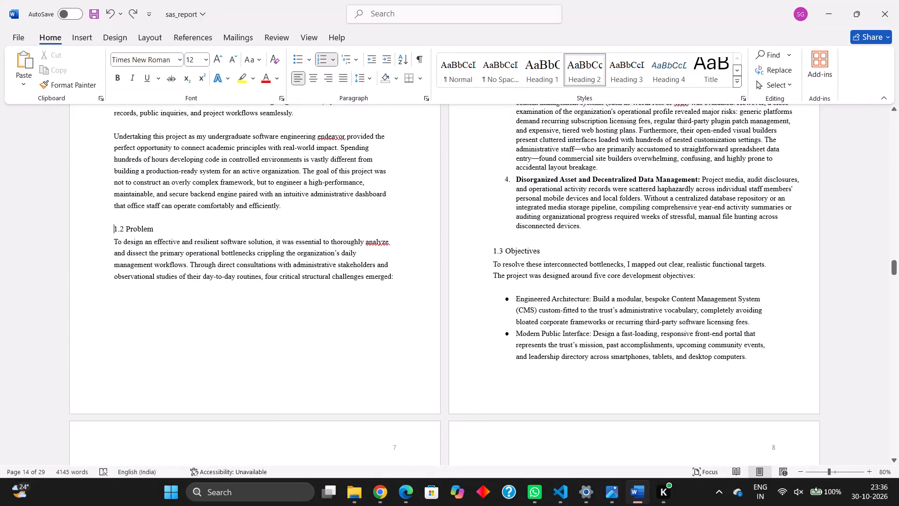
pyautogui.press('Return')
pyautogui.press('Return')
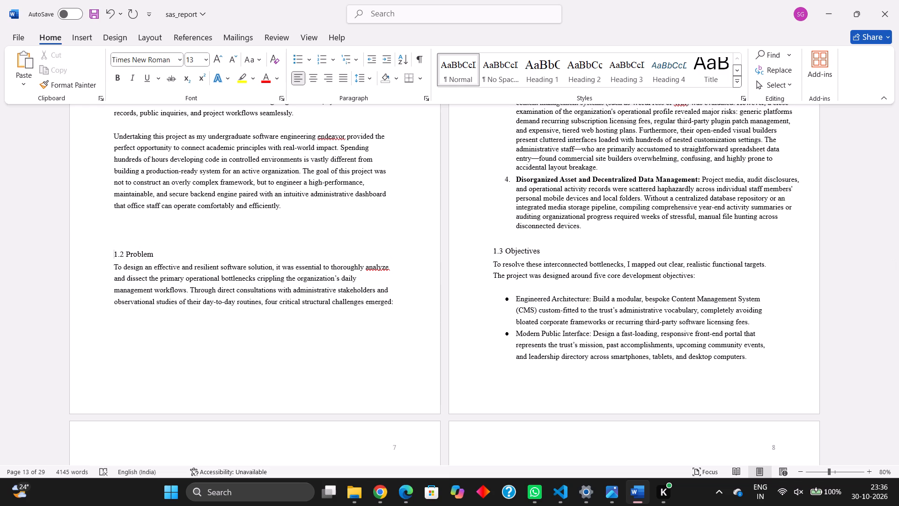
pyautogui.scroll(4, 229, 196)
pyautogui.scroll(3, 111, 224)
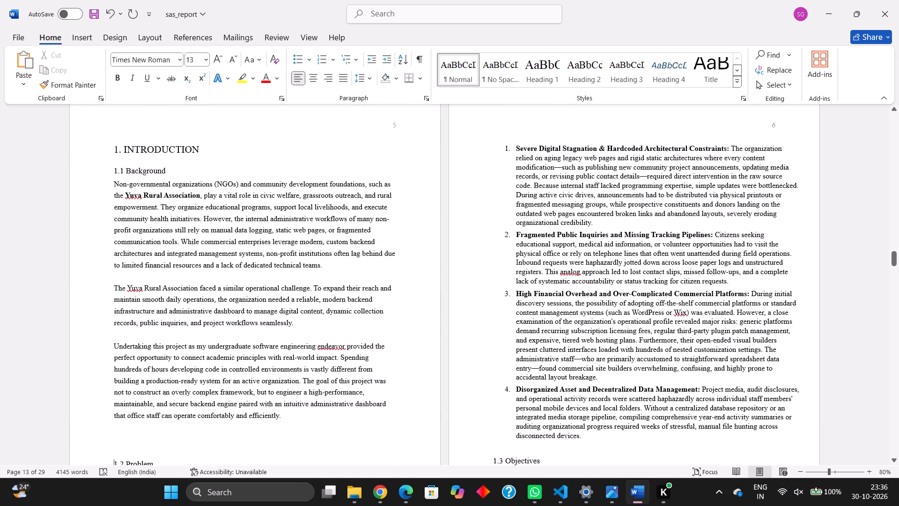
pyautogui.scroll(-3, 133, 203)
pyautogui.scroll(2, 487, 259)
pyautogui.scroll(2, 563, 260)
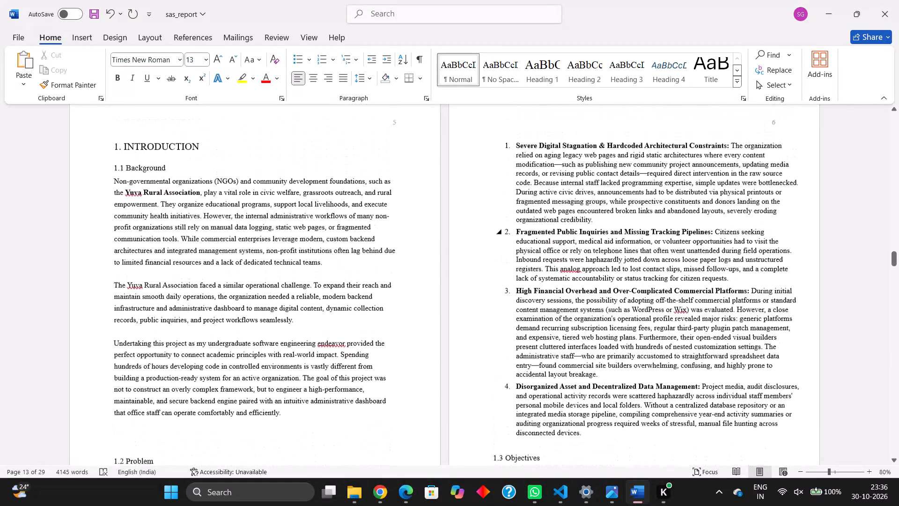
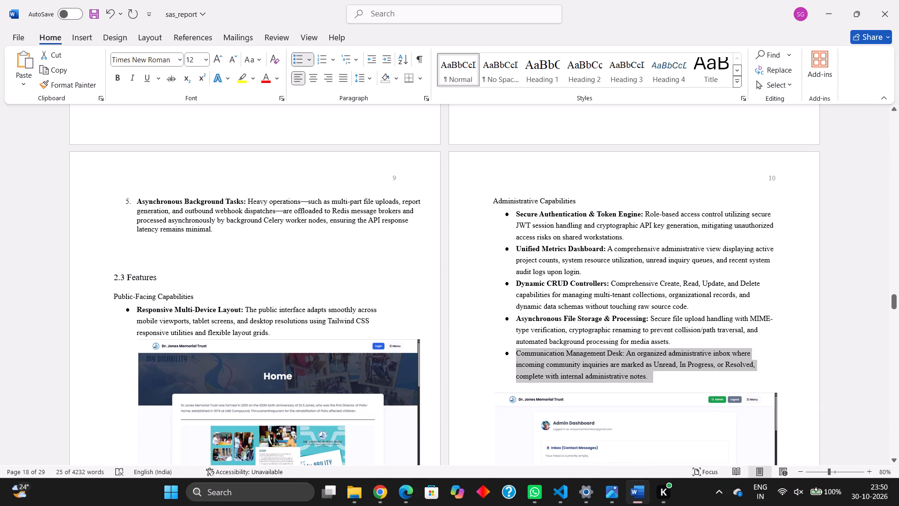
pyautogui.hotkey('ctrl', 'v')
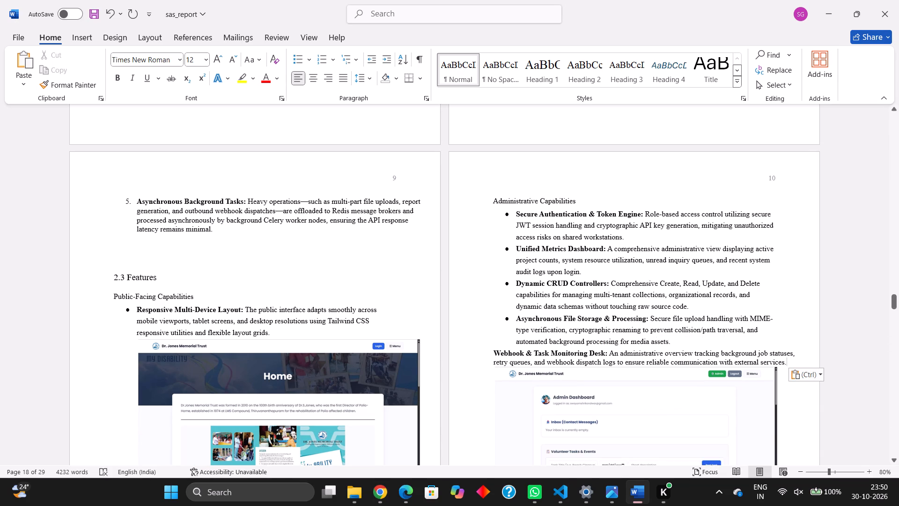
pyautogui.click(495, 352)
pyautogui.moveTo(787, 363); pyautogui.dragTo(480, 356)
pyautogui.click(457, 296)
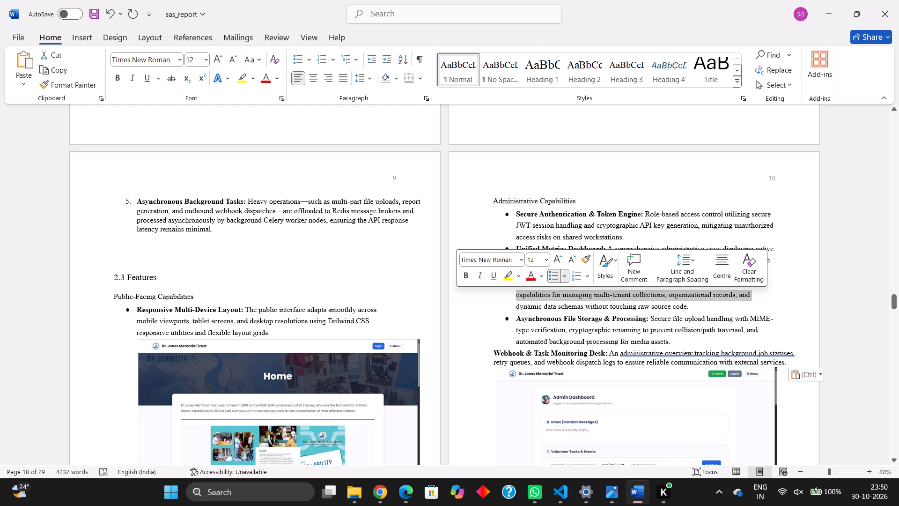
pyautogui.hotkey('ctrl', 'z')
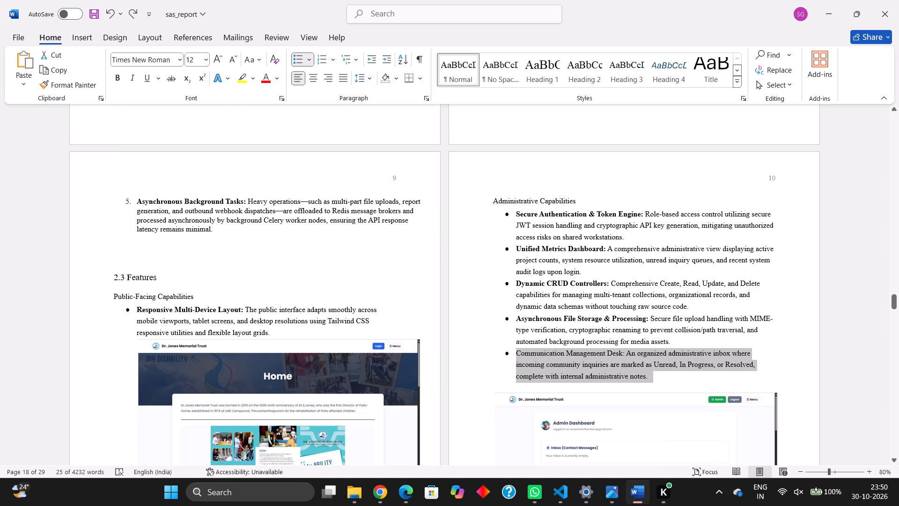
# Replace the Communication Management Desk bullet with the copied Webhook & Task Monitoring Desk text and add a line break before the Admin Dashboard screenshot.
pyautogui.click(651, 365)
pyautogui.moveTo(647, 377); pyautogui.dragTo(630, 372)
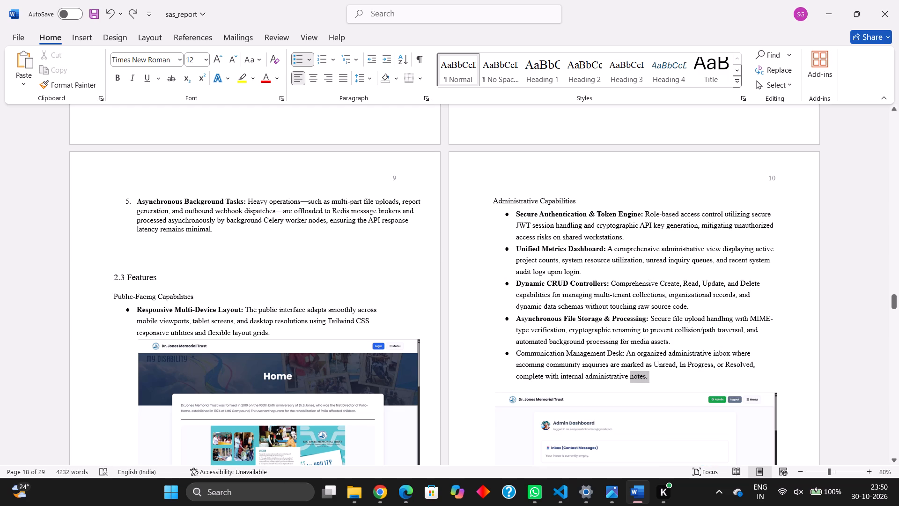
pyautogui.moveTo(630, 372); pyautogui.dragTo(522, 351)
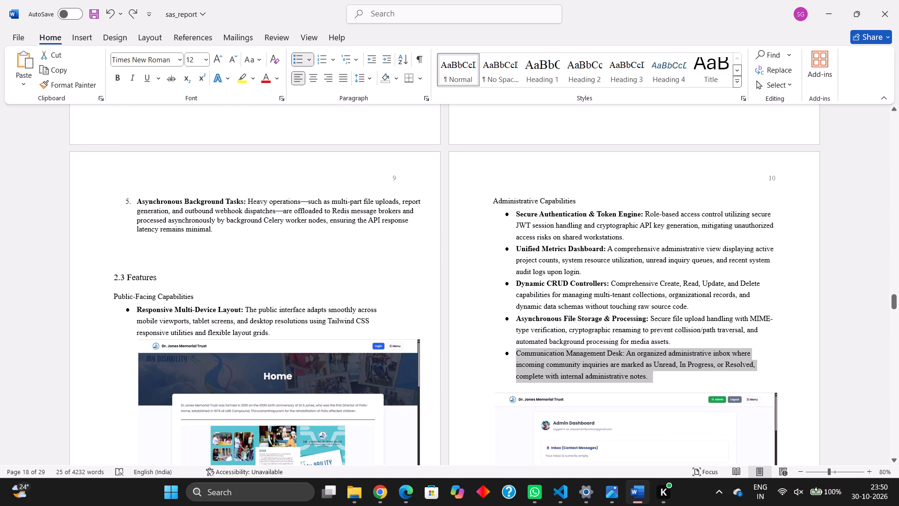
pyautogui.hotkey('ctrl', 'v')
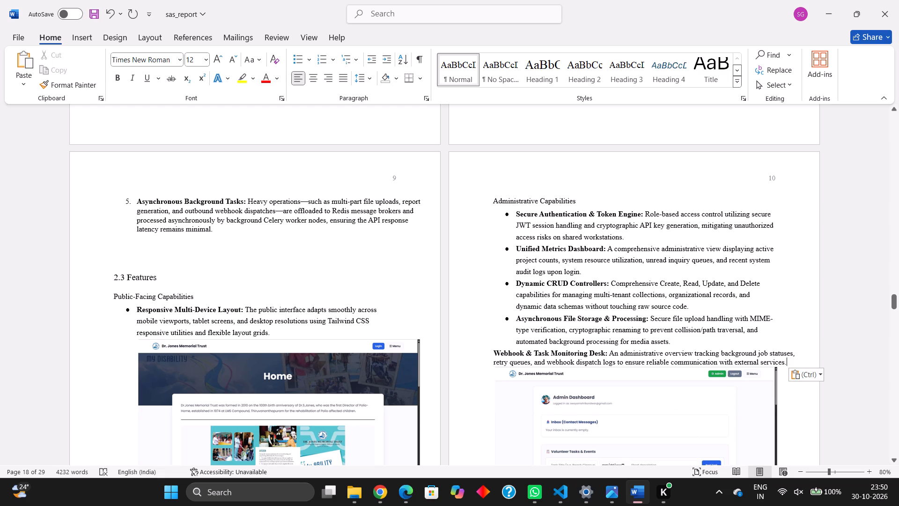
pyautogui.press('Return')
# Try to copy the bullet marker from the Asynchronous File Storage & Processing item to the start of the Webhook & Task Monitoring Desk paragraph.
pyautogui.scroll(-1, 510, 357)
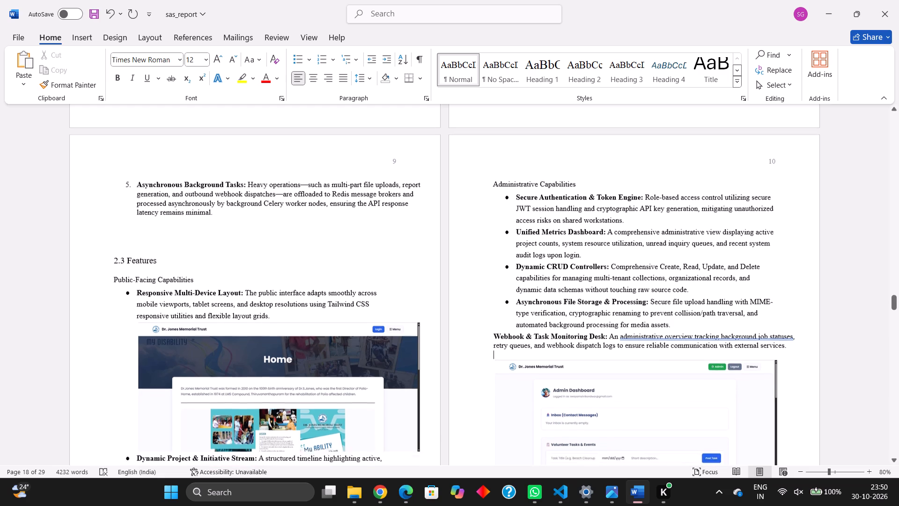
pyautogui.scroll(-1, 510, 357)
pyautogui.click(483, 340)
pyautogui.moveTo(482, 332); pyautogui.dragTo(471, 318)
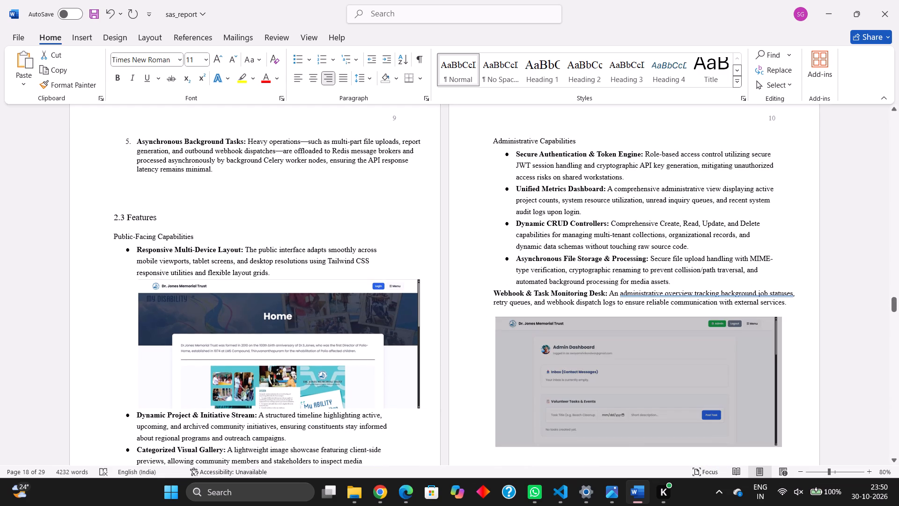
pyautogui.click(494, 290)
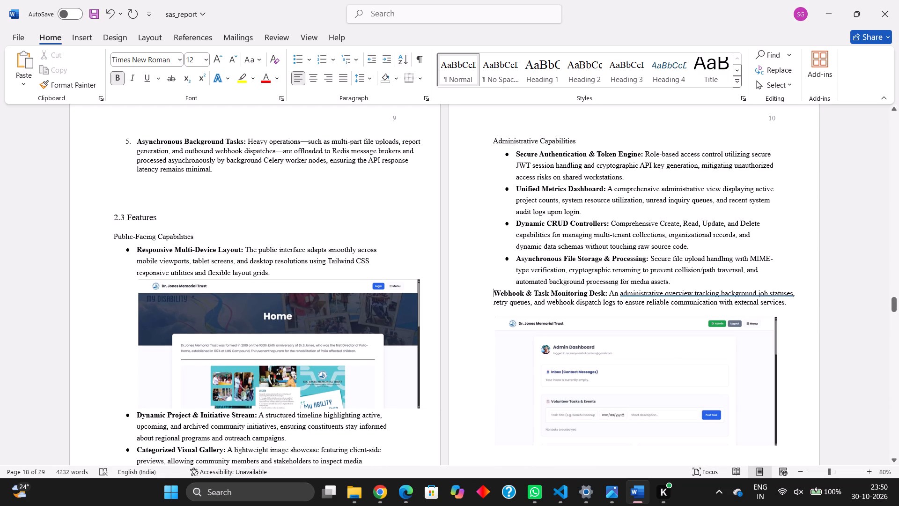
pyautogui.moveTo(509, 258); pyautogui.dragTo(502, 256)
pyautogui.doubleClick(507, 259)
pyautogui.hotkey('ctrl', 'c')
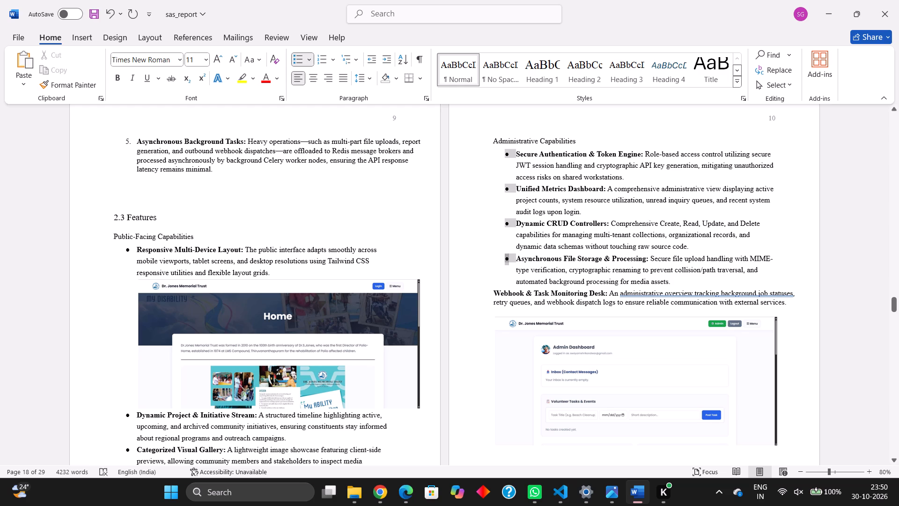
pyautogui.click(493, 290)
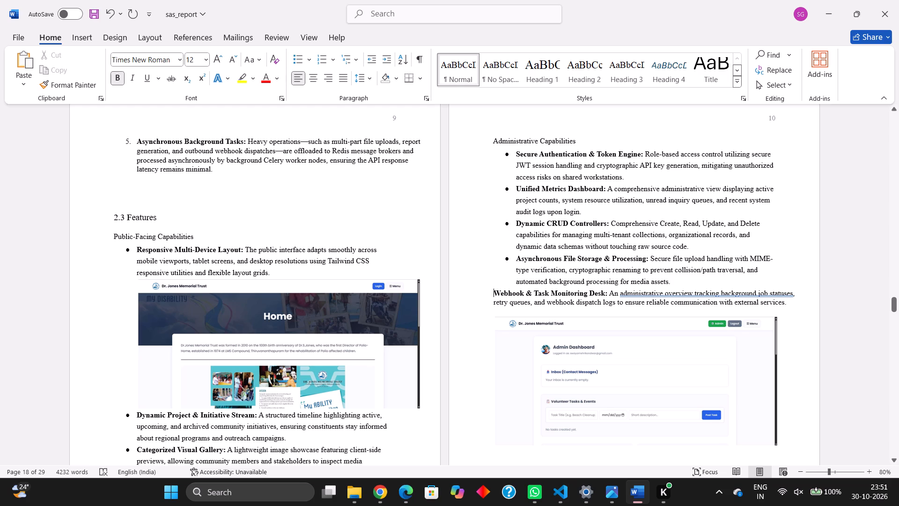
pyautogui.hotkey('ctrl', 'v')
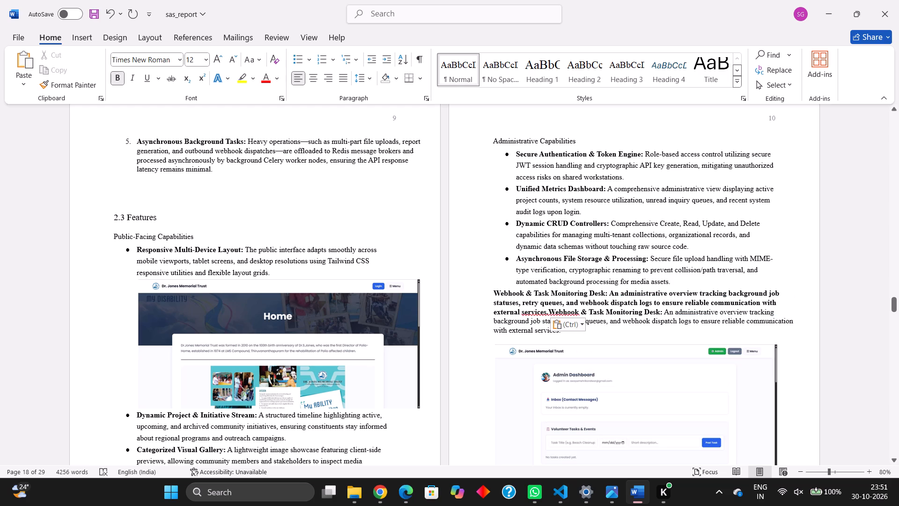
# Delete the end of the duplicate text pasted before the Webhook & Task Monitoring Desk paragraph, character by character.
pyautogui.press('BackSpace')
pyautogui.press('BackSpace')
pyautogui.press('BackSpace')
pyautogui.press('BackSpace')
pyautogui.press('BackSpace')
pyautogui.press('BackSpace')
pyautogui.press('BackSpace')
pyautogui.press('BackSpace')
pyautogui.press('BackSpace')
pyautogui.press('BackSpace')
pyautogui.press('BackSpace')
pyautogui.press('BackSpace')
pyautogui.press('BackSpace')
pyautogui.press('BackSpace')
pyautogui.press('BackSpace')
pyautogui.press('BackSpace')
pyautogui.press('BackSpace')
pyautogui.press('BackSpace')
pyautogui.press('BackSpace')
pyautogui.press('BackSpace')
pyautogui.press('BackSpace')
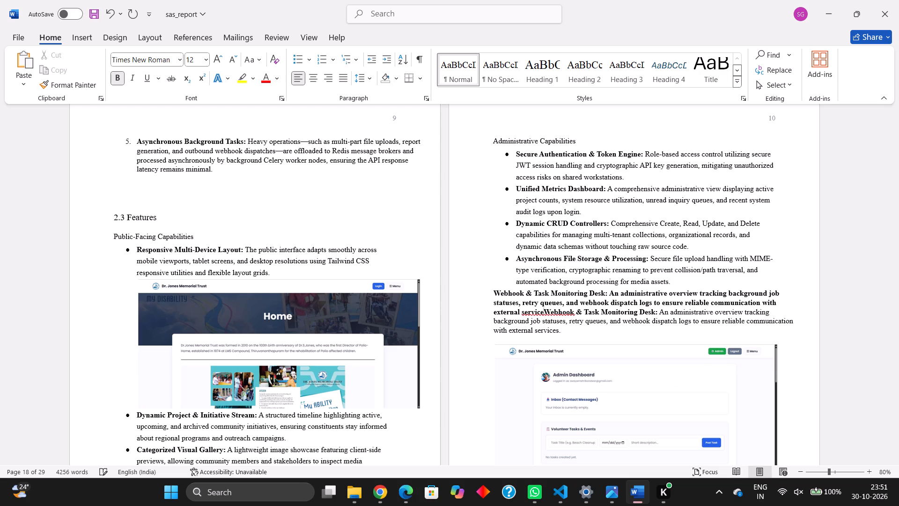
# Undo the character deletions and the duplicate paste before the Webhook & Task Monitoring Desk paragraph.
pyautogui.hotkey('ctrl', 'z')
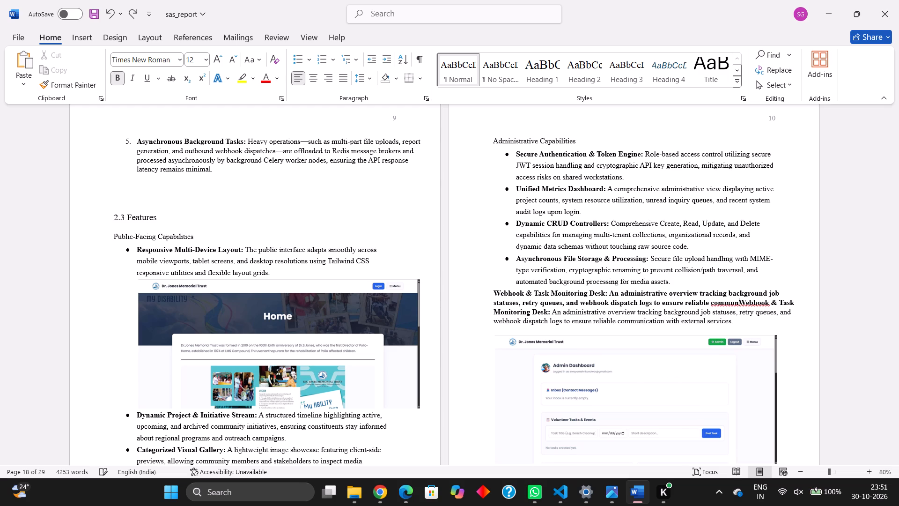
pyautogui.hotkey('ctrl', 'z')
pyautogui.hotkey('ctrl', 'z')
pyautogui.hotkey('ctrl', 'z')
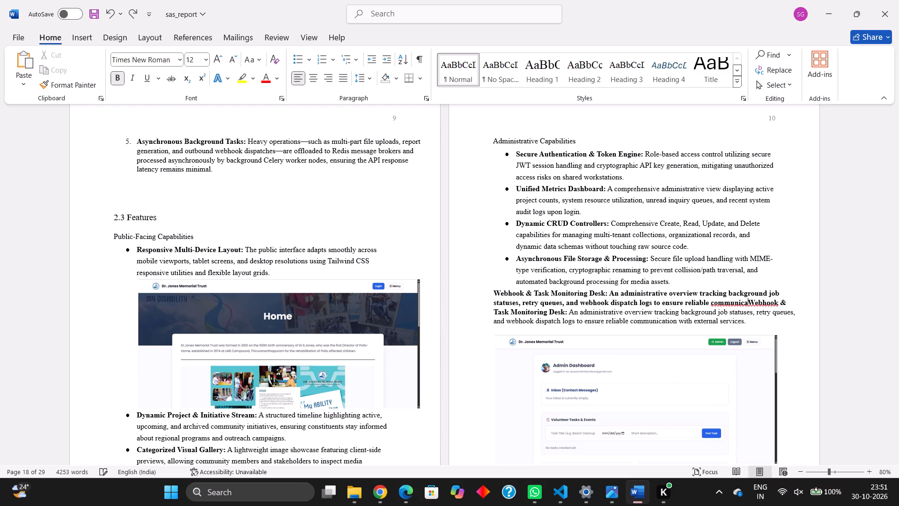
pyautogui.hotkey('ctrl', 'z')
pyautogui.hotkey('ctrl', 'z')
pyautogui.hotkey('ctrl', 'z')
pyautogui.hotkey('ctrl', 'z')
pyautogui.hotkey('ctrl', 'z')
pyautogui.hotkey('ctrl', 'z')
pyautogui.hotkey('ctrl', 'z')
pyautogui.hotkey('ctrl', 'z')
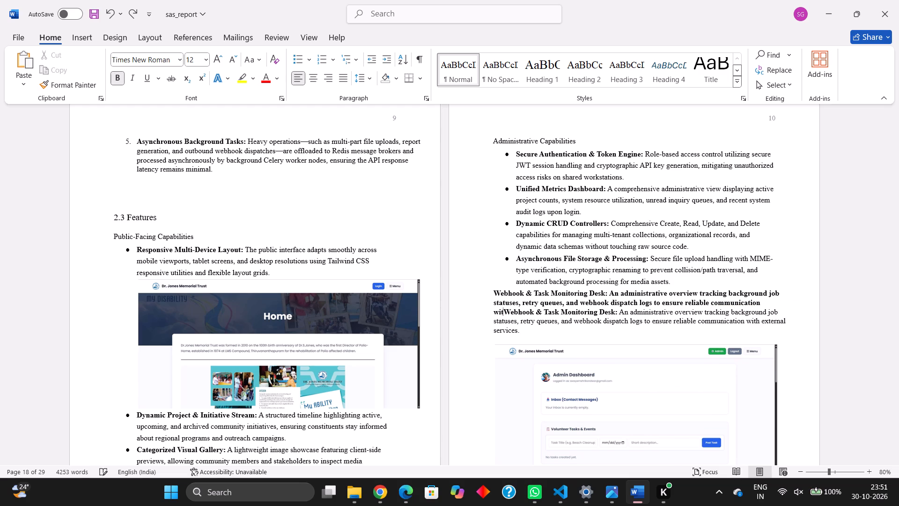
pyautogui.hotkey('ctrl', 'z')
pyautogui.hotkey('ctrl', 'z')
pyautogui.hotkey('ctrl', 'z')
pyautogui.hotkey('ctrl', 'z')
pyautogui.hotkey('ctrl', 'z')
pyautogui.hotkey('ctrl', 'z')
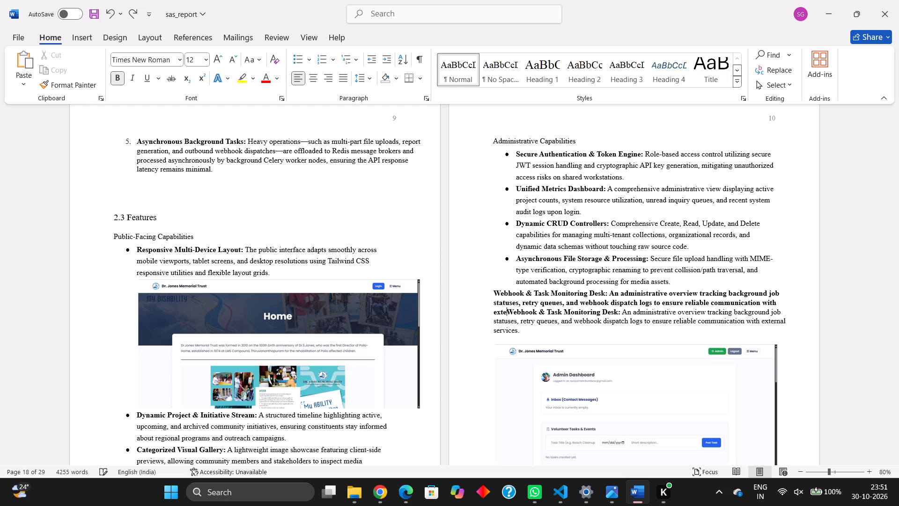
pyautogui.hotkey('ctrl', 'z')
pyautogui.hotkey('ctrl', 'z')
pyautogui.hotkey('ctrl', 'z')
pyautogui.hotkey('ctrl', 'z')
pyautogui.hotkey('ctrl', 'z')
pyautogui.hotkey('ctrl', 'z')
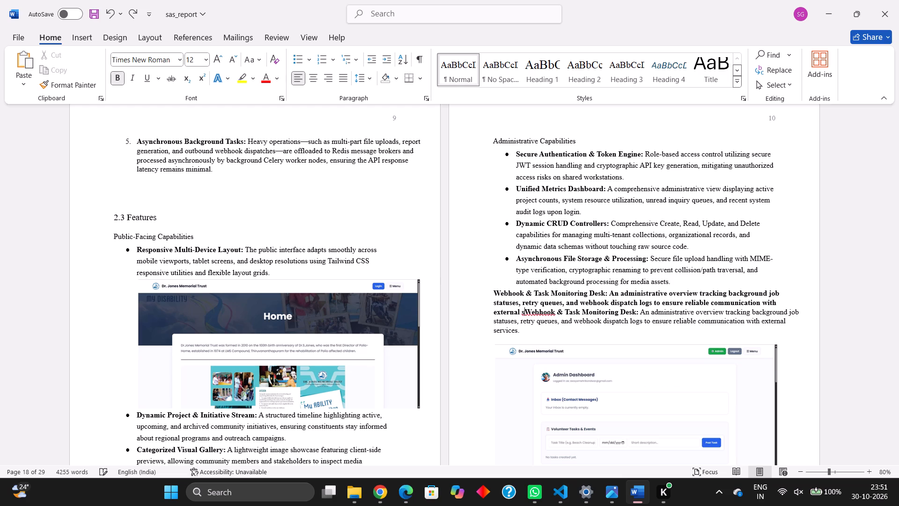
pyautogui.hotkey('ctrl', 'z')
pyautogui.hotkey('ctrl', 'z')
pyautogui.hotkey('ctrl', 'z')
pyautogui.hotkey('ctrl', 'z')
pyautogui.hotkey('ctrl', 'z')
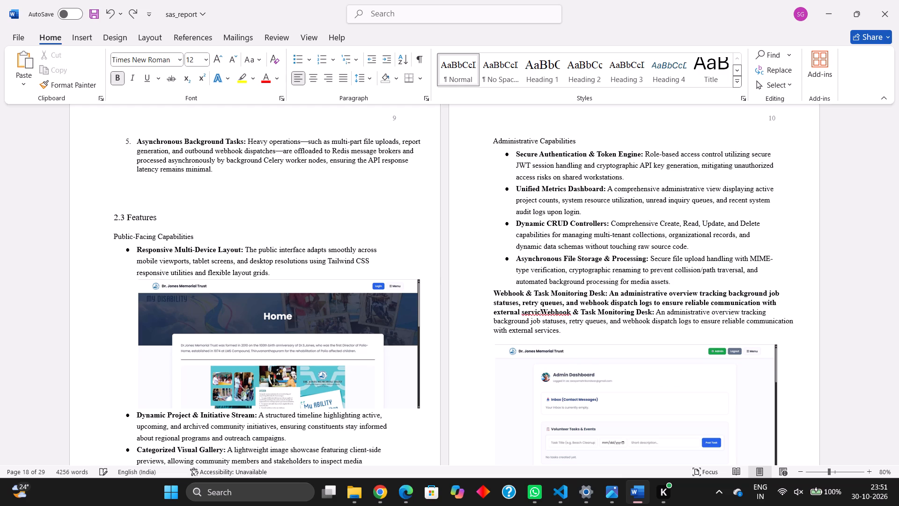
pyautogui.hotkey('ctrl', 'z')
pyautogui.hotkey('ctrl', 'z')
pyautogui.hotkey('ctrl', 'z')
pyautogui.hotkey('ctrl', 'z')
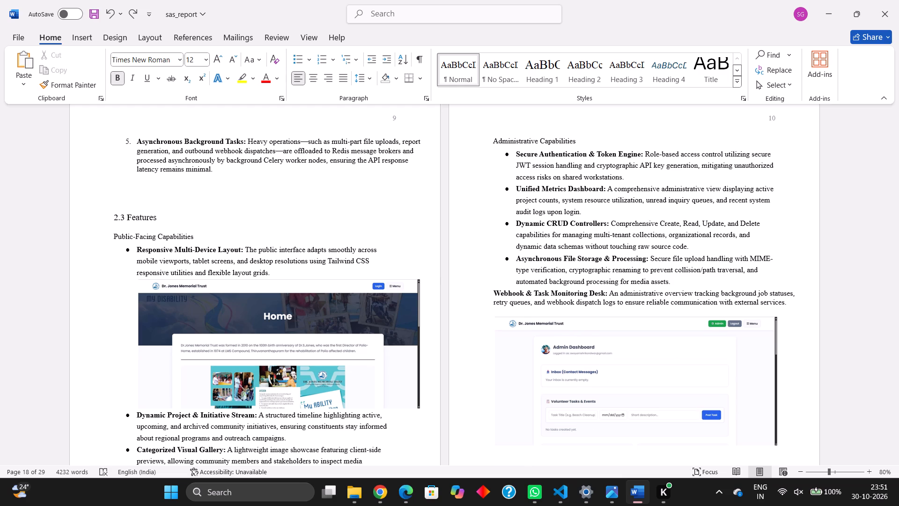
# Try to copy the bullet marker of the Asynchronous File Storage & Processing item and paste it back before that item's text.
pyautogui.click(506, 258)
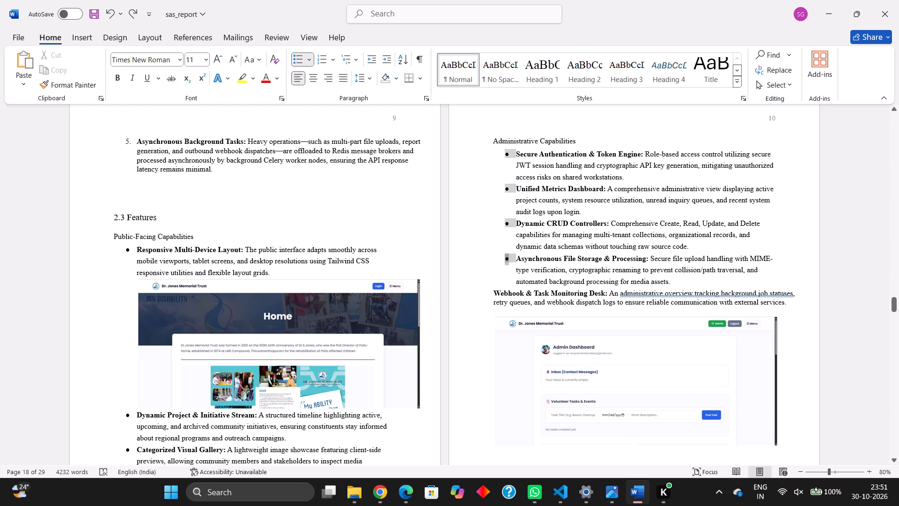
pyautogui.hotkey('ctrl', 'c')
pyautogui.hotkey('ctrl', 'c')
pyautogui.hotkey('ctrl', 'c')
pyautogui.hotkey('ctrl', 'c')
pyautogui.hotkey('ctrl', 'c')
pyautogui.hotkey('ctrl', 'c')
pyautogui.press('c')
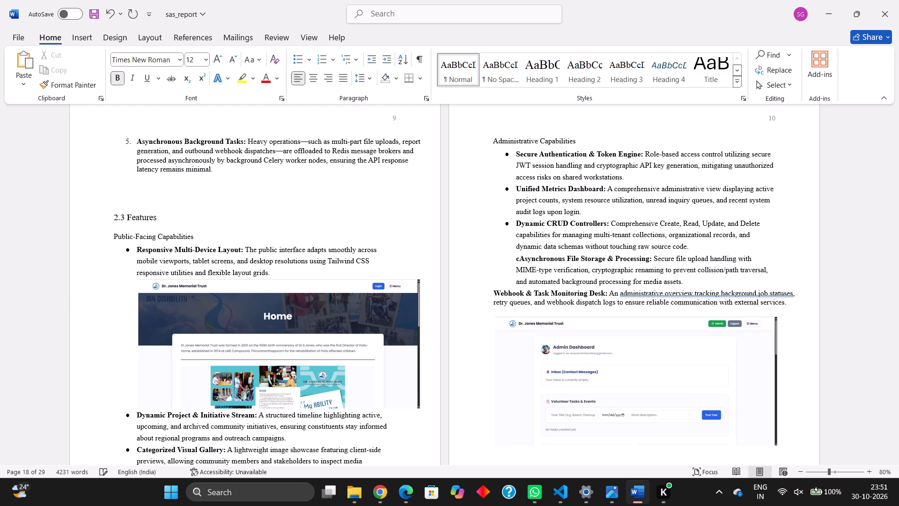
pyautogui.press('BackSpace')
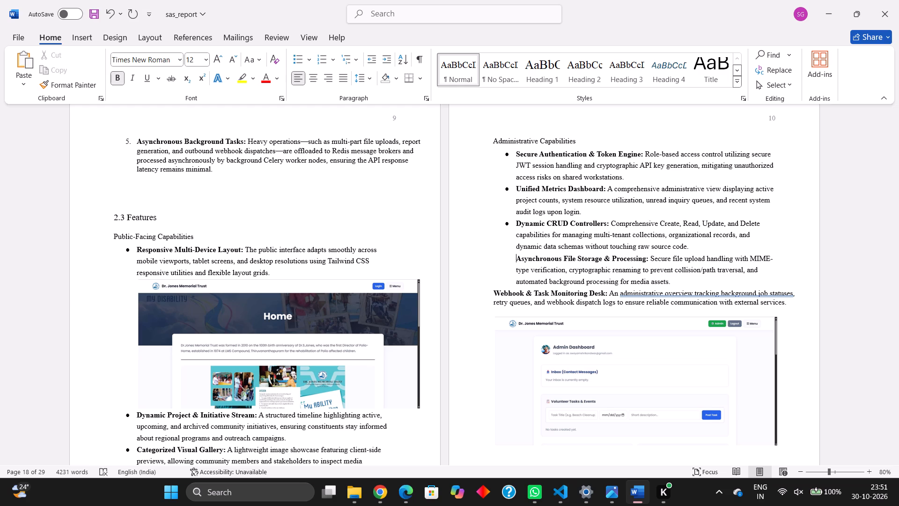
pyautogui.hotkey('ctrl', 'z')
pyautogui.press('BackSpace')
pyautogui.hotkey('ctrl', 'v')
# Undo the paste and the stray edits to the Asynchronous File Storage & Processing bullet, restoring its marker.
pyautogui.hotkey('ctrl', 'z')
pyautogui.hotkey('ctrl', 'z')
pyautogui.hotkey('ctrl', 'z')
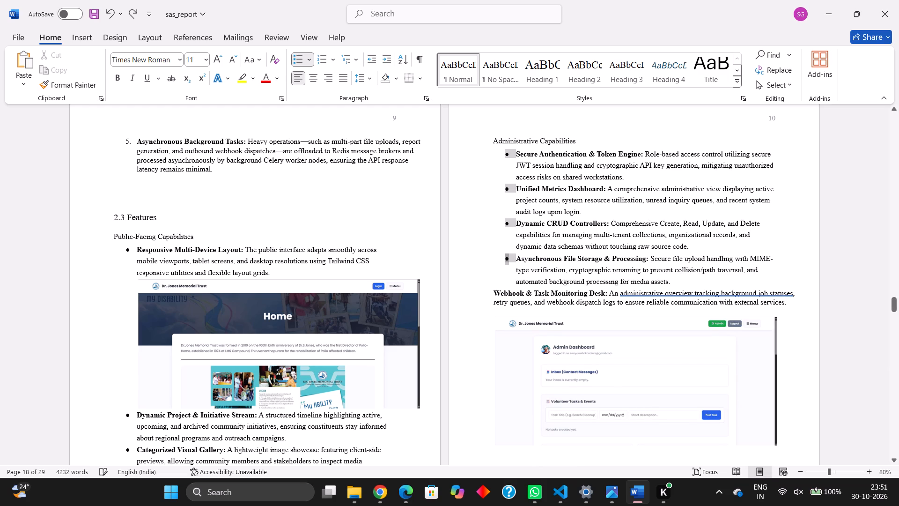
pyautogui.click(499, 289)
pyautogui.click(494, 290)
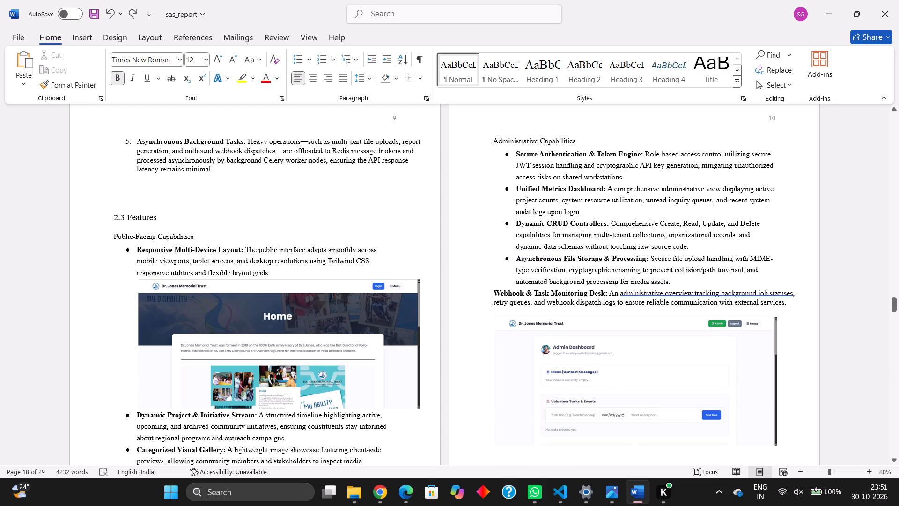
pyautogui.scroll(-7, 543, 299)
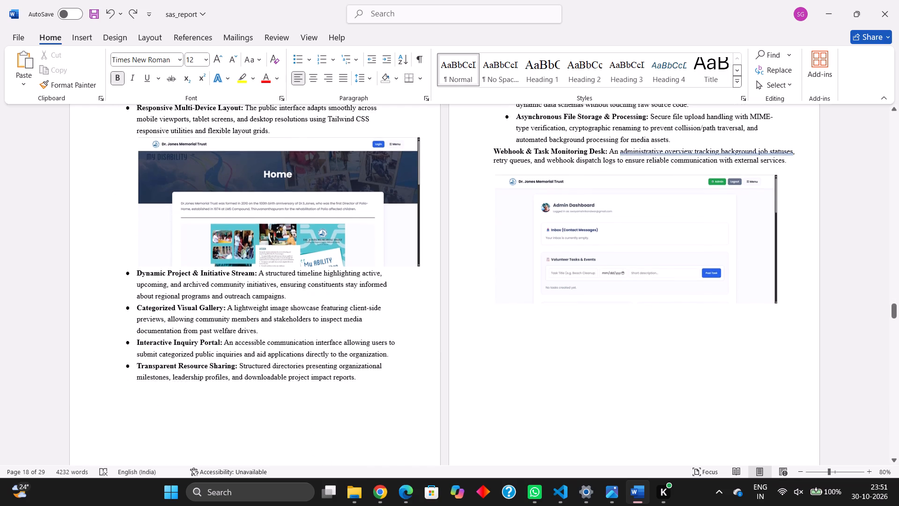
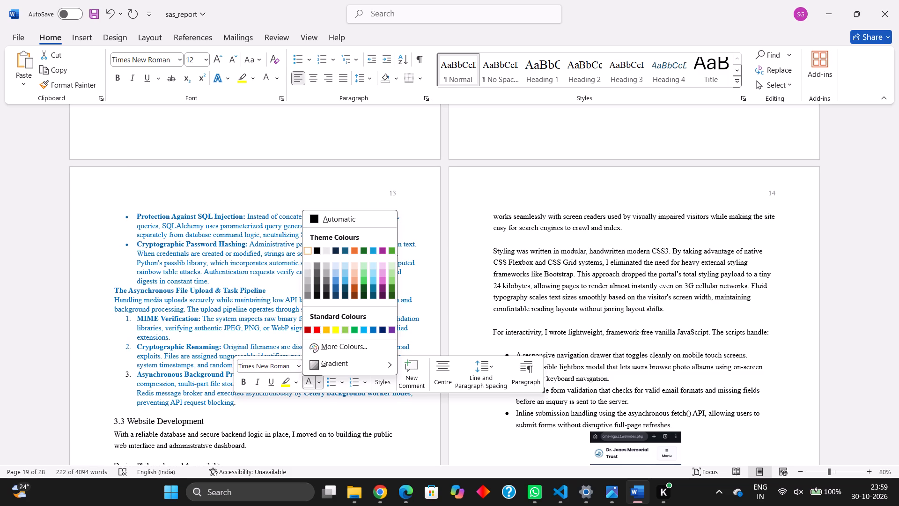
# Set the selected security and Asynchronous File Upload & Task Pipeline text above heading 3.3 to black, remove its bold, and check the surrounding pages.
pyautogui.click(317, 248)
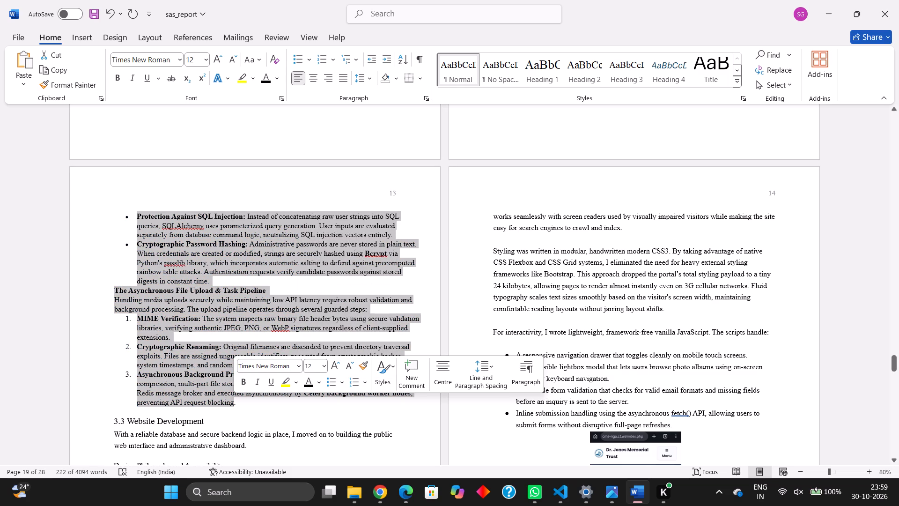
pyautogui.click(247, 384)
pyautogui.click(247, 384)
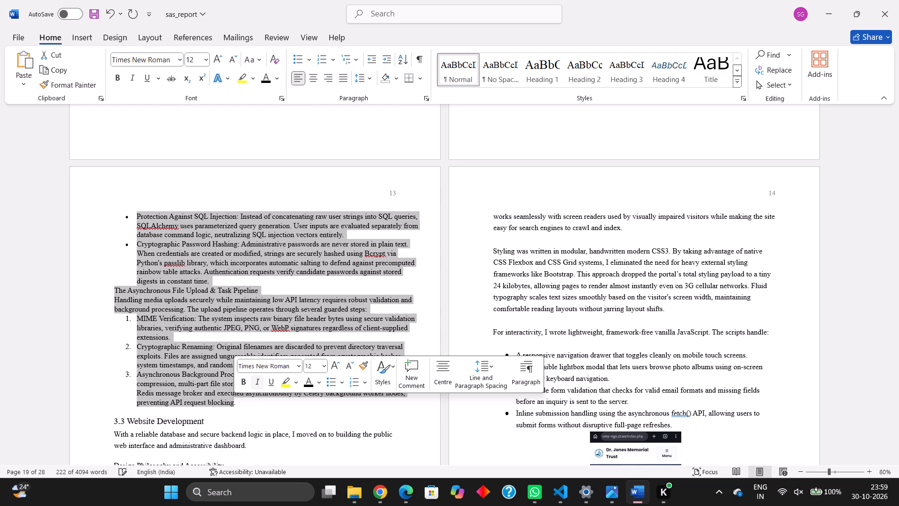
pyautogui.click(333, 310)
pyautogui.scroll(2, 306, 302)
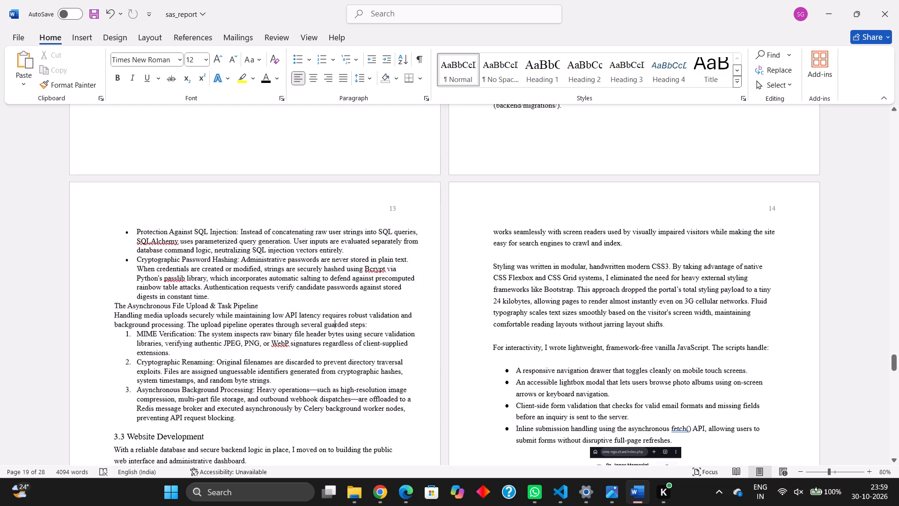
pyautogui.scroll(5, 306, 302)
pyautogui.scroll(-14, 308, 300)
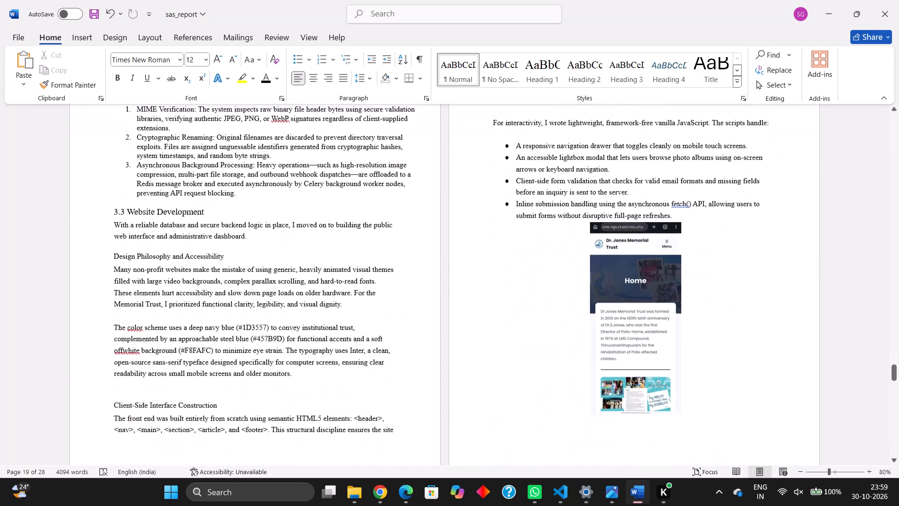
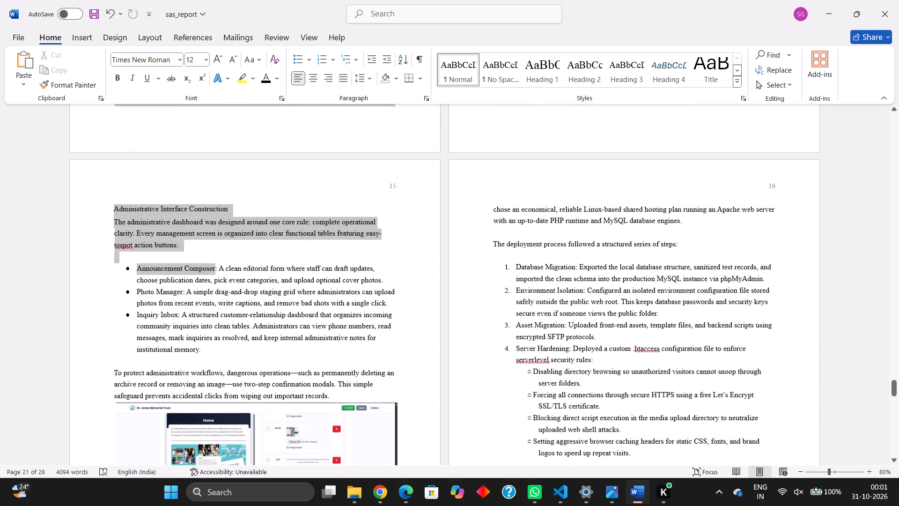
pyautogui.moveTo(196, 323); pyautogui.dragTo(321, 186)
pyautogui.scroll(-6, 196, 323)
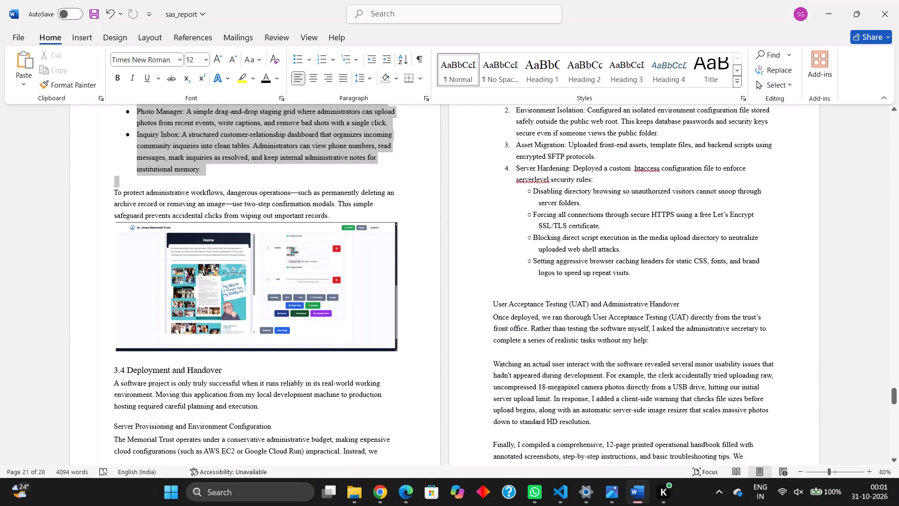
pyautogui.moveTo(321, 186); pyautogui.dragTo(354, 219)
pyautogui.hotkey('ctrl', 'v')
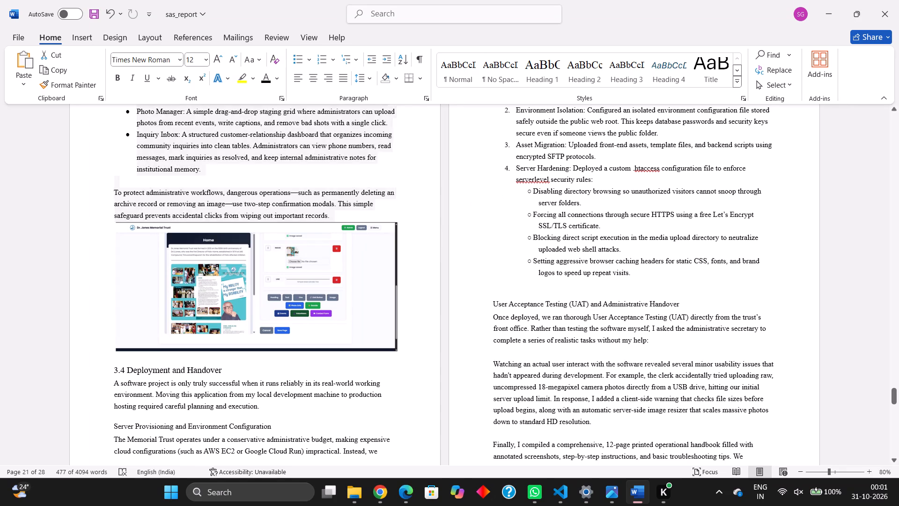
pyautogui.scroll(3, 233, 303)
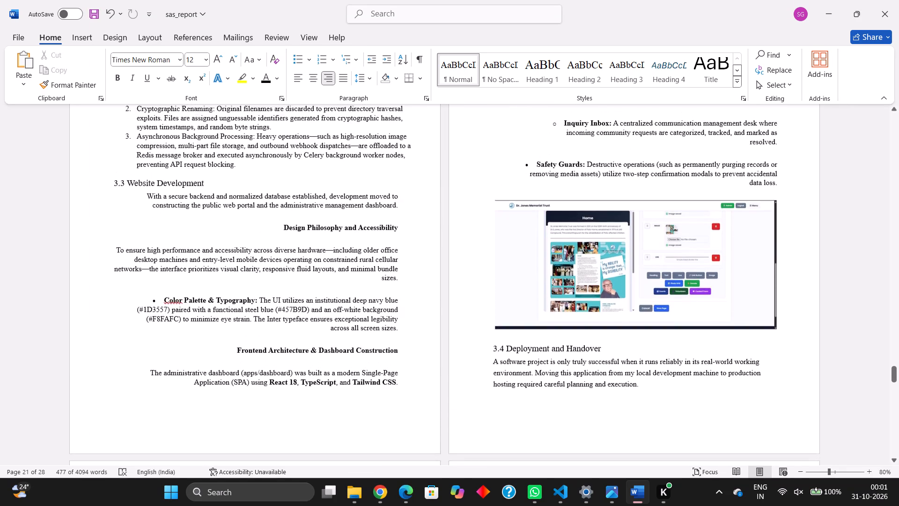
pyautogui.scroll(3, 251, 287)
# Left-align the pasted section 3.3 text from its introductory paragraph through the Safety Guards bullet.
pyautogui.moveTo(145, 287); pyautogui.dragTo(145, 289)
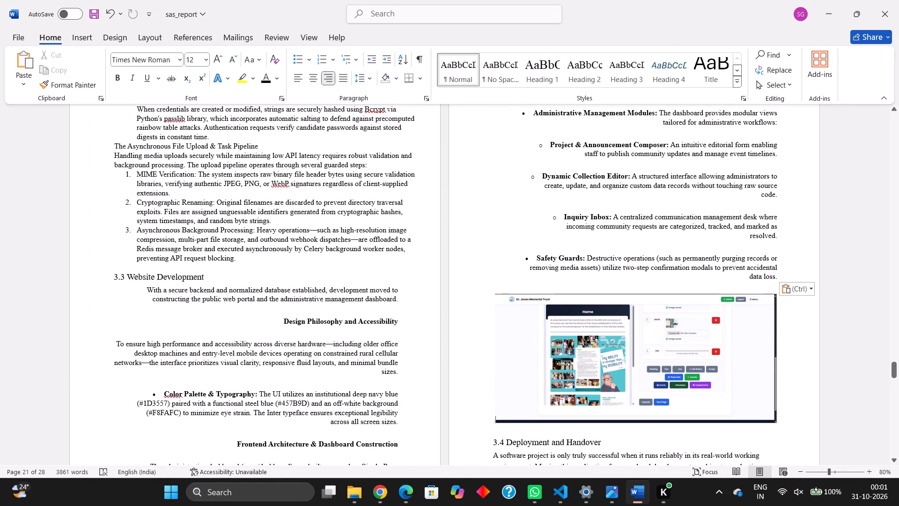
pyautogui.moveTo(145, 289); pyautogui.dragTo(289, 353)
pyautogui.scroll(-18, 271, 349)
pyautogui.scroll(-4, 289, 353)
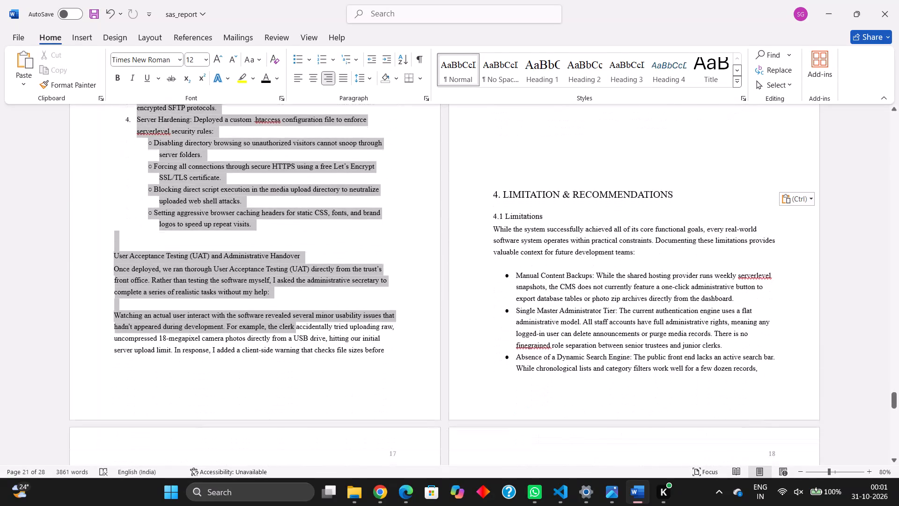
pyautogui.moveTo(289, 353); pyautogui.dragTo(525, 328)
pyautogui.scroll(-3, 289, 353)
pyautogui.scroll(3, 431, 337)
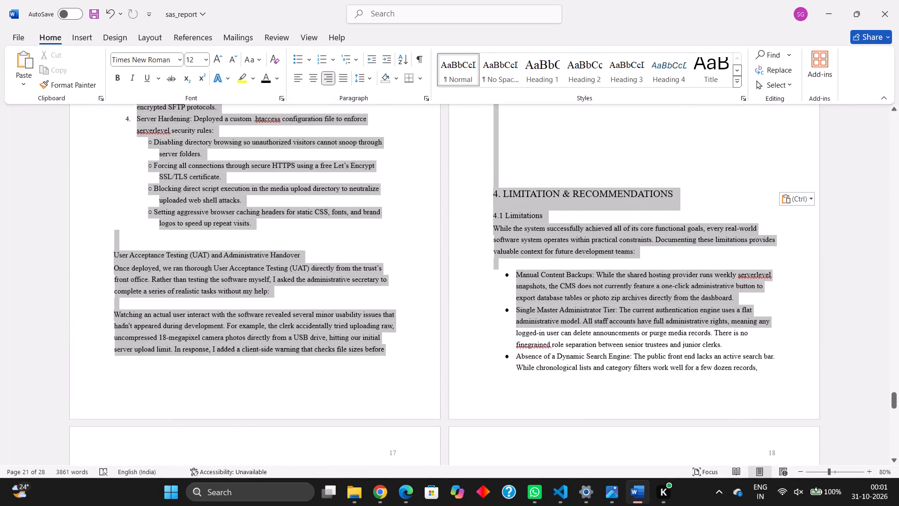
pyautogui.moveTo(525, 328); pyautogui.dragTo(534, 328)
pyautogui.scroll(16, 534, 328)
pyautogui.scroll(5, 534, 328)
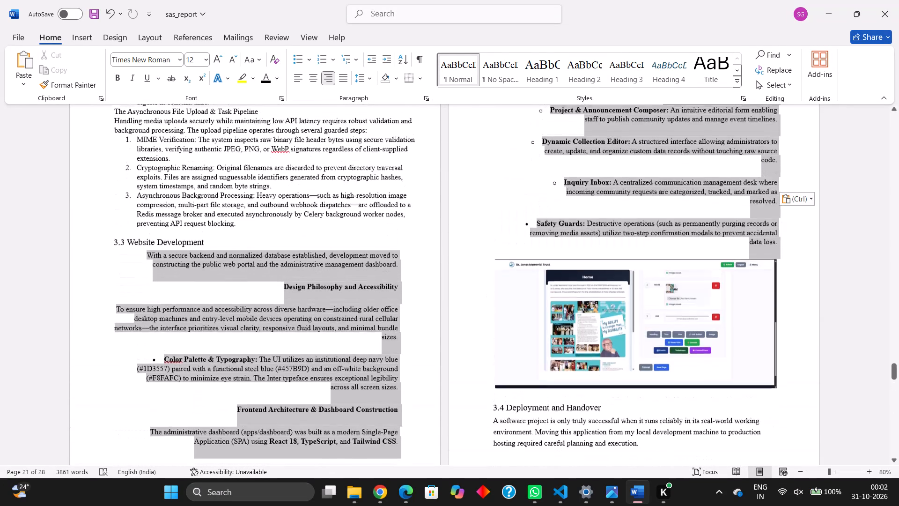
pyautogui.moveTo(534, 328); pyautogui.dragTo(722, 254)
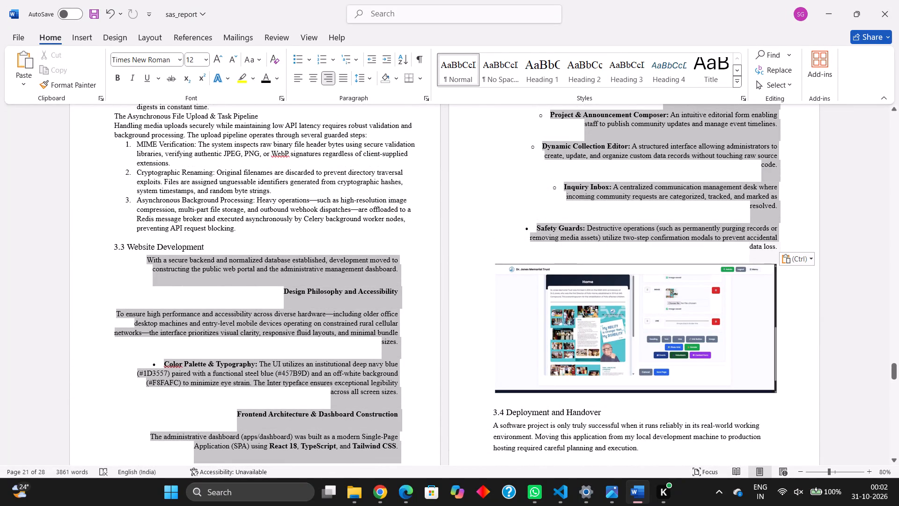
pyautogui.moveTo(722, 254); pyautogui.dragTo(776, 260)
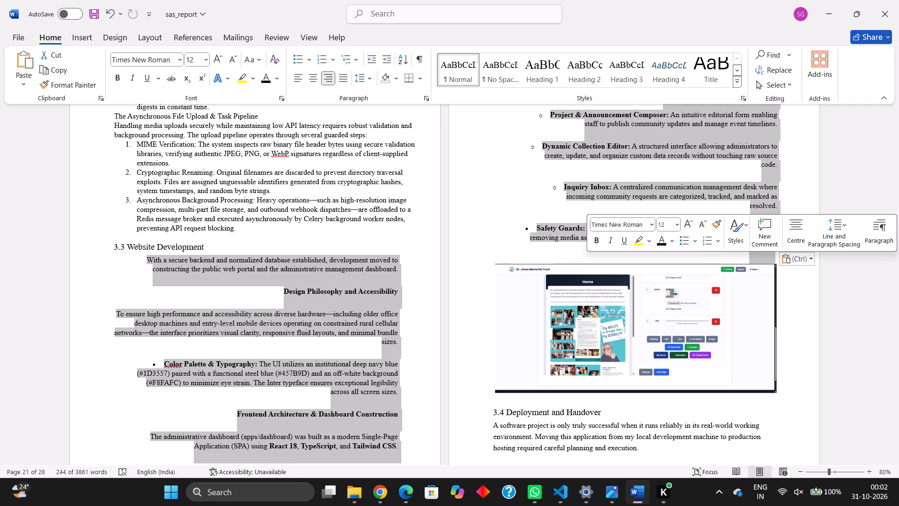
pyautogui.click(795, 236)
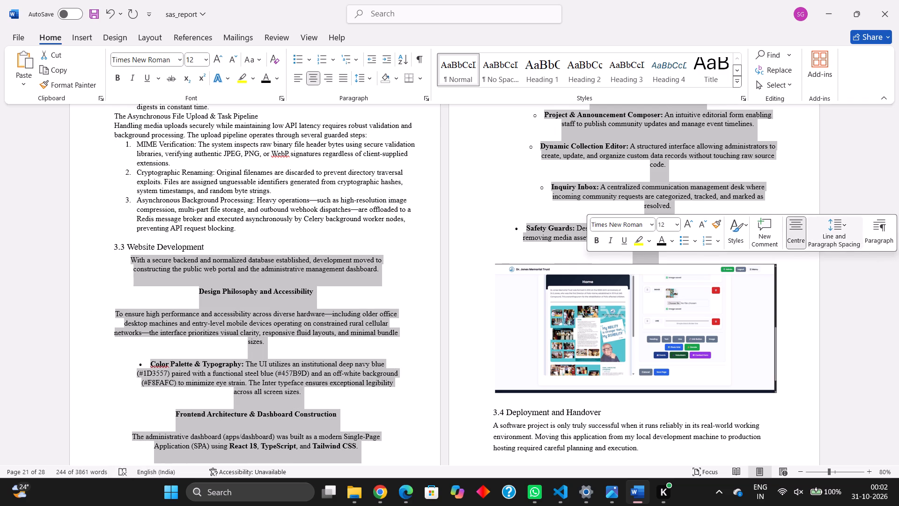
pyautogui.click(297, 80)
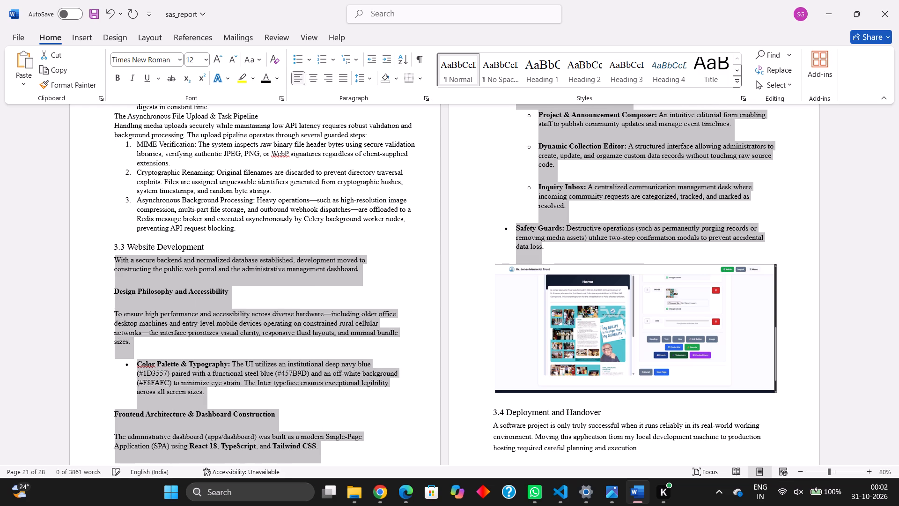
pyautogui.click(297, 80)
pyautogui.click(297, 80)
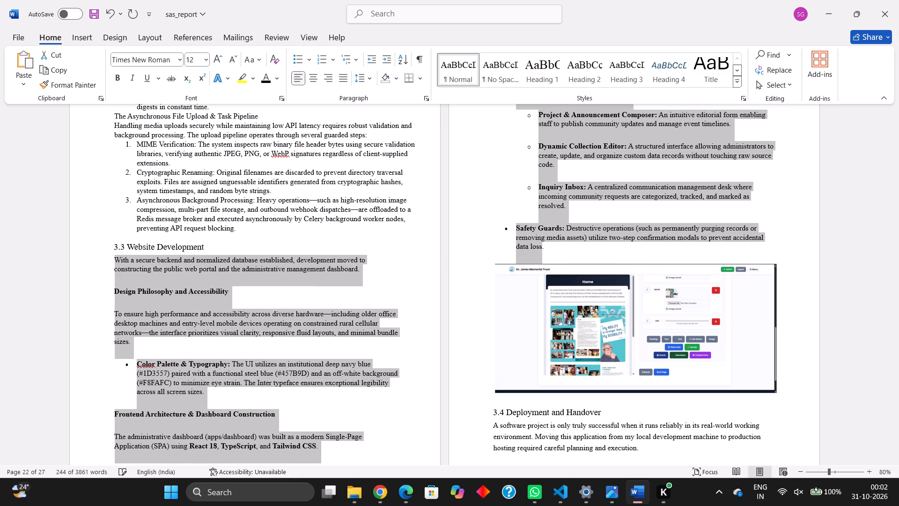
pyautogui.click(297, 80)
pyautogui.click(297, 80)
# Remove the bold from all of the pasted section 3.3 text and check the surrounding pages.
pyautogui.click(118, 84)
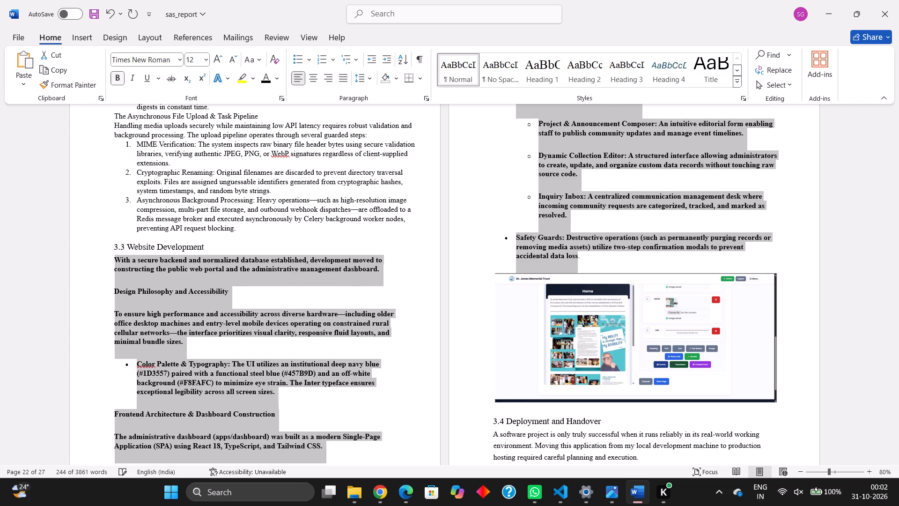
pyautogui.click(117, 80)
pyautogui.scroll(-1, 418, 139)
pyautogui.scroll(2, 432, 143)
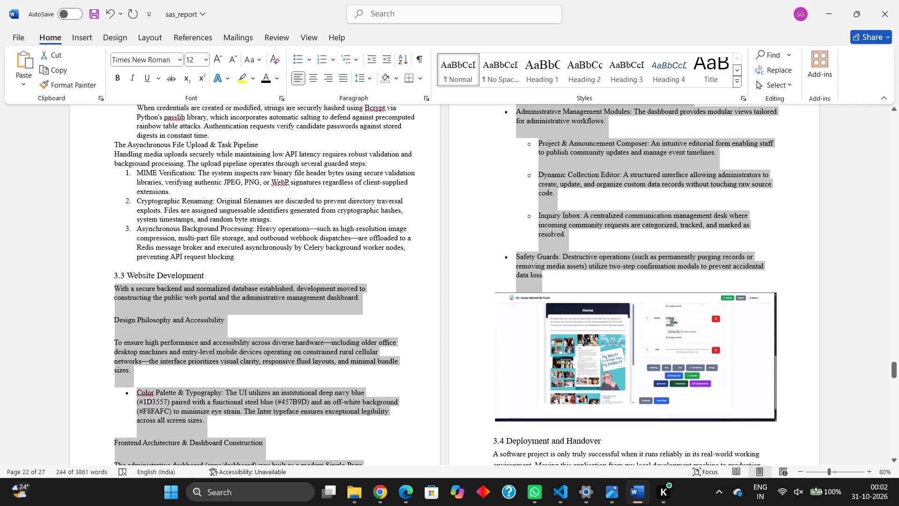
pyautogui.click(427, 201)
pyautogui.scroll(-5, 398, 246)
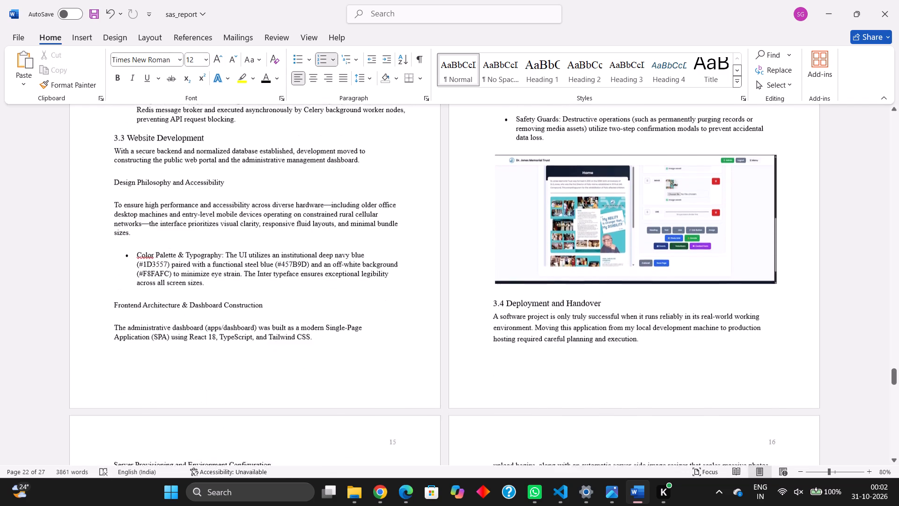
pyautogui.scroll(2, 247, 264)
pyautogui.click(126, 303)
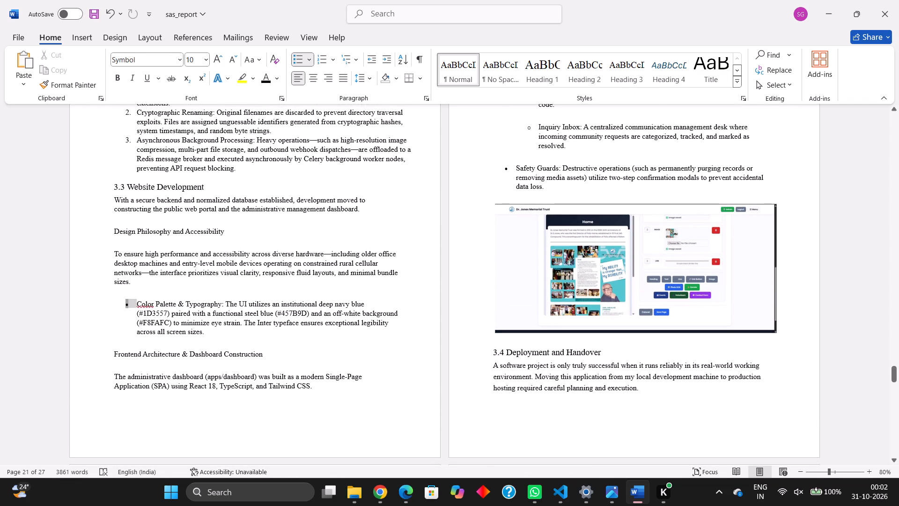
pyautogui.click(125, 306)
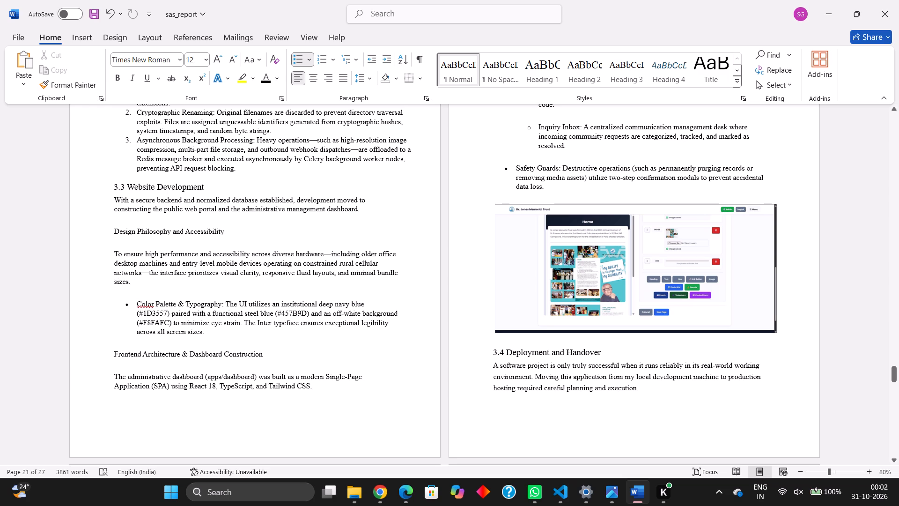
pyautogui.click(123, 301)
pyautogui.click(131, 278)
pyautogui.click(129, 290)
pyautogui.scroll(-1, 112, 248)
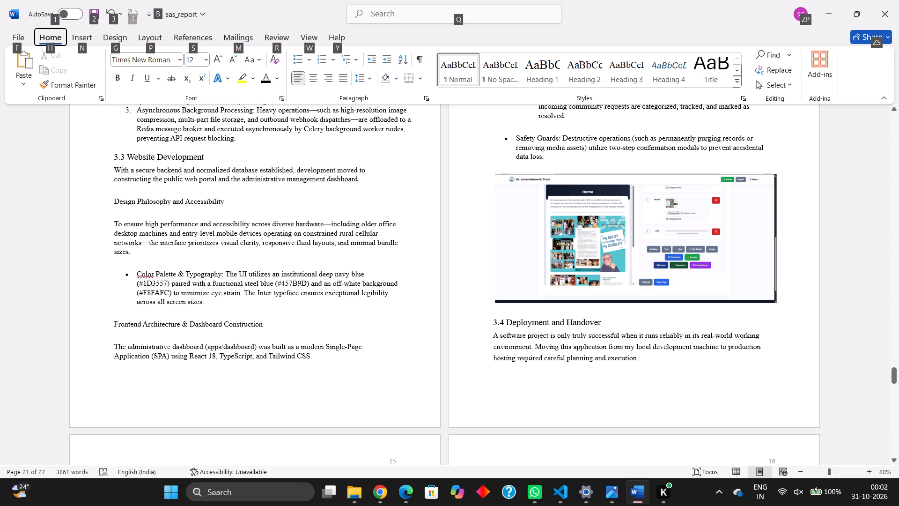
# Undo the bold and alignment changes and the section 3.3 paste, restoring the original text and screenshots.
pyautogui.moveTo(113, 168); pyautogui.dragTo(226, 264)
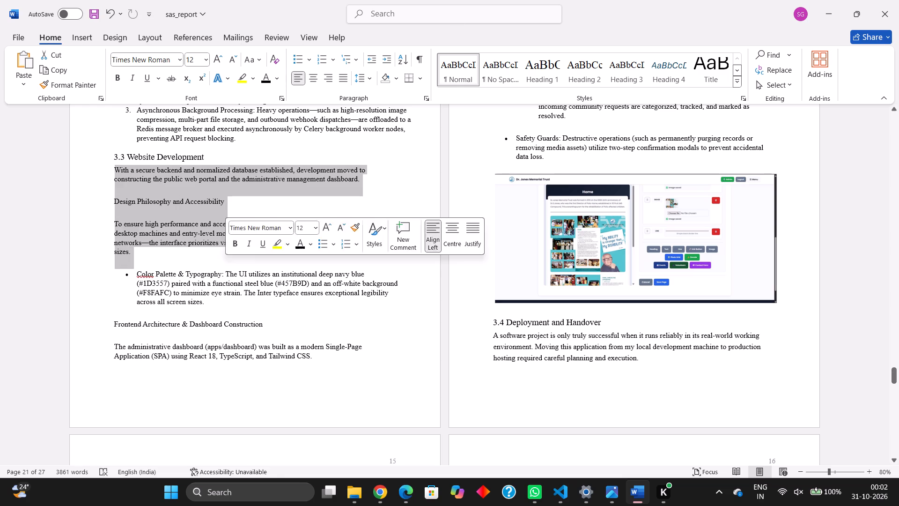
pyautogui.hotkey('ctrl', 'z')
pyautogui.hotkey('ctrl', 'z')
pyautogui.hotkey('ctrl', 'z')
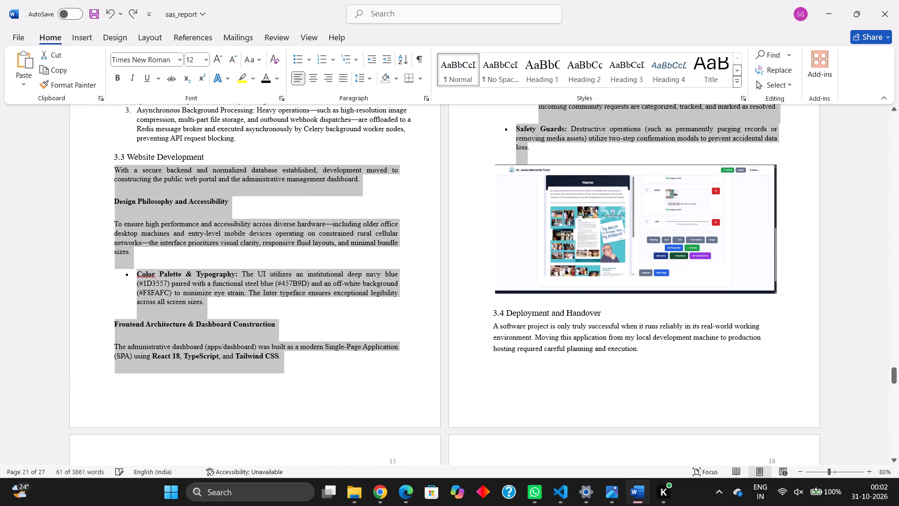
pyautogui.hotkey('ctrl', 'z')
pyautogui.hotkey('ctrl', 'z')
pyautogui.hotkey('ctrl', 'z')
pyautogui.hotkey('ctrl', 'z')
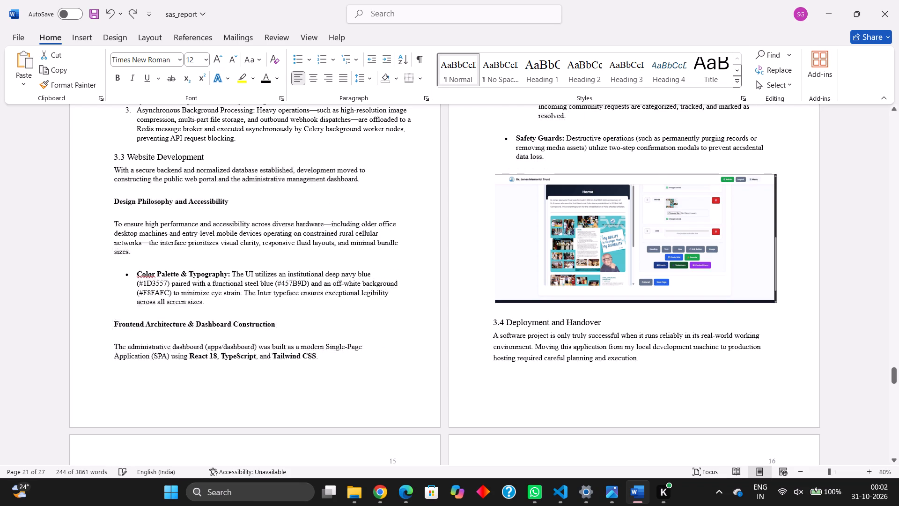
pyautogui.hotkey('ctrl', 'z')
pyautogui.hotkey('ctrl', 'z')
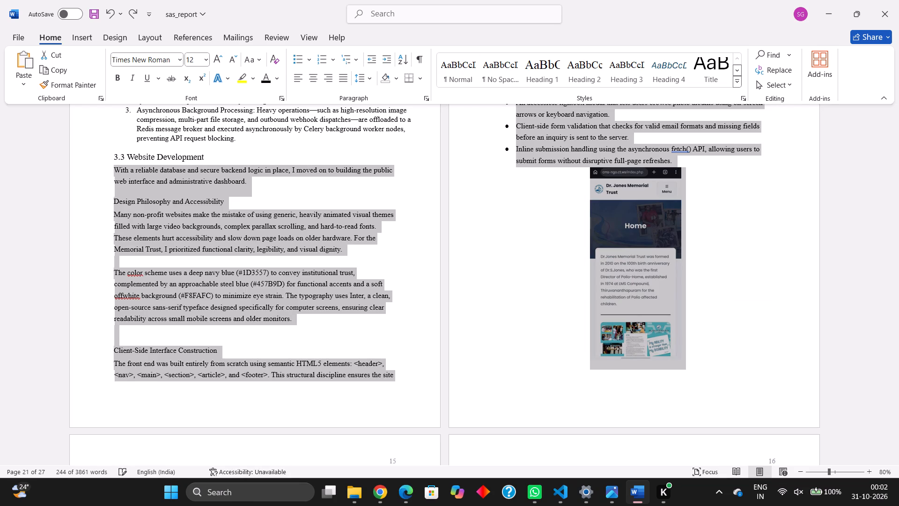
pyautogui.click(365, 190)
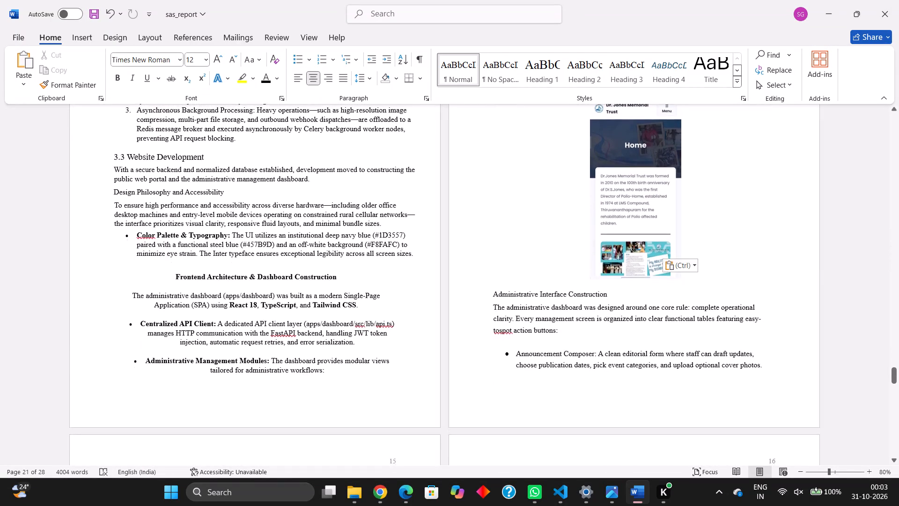
pyautogui.moveTo(169, 274); pyautogui.dragTo(341, 337)
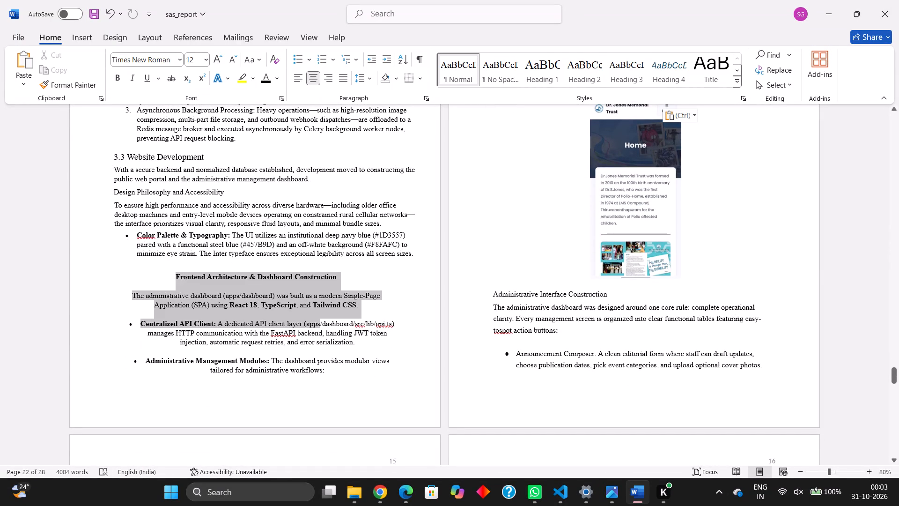
pyautogui.moveTo(341, 337); pyautogui.dragTo(614, 199)
pyautogui.scroll(2, 606, 226)
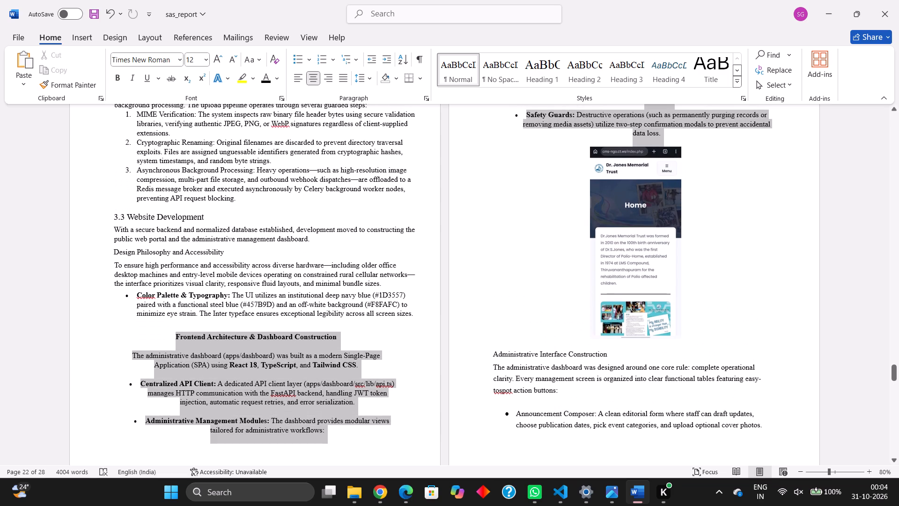
pyautogui.moveTo(614, 199); pyautogui.dragTo(637, 148)
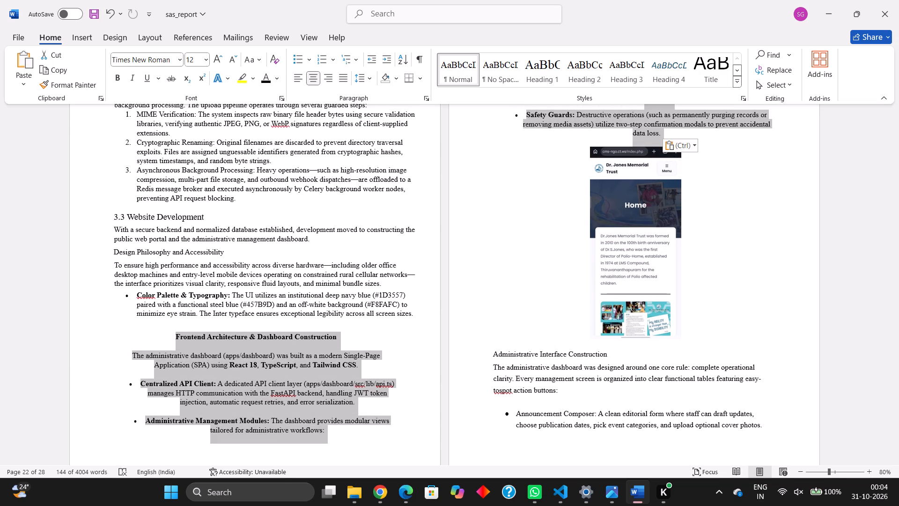
pyautogui.click(291, 77)
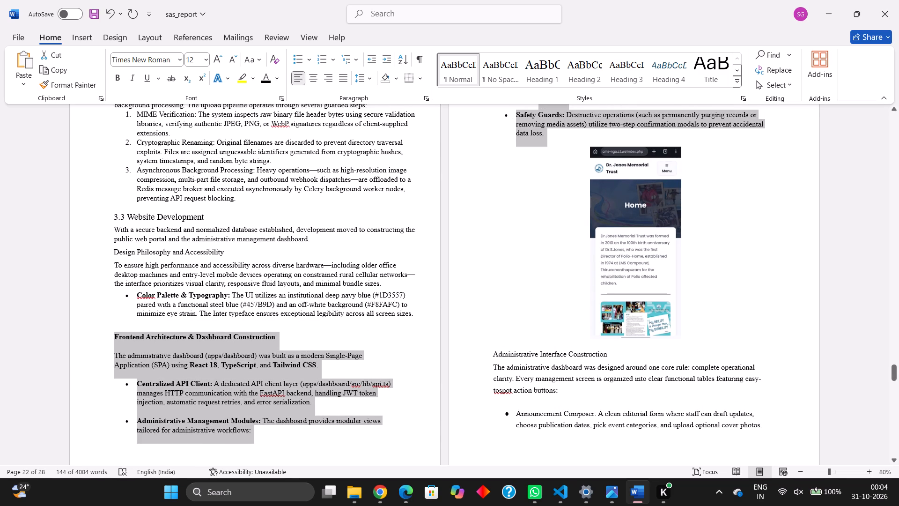
# Remove the bold from the pasted Frontend Architecture & Dashboard Construction text and from the Color Palette & Typography label.
pyautogui.doubleClick(118, 75)
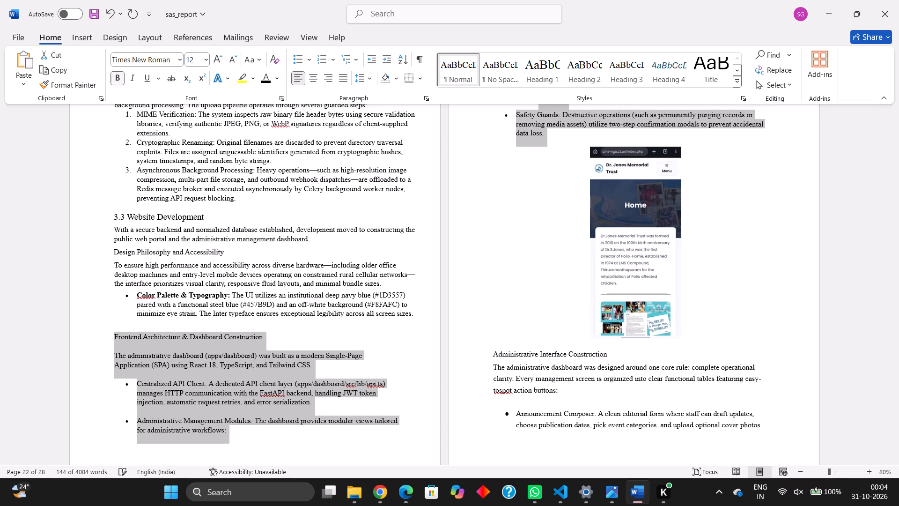
pyautogui.click(118, 77)
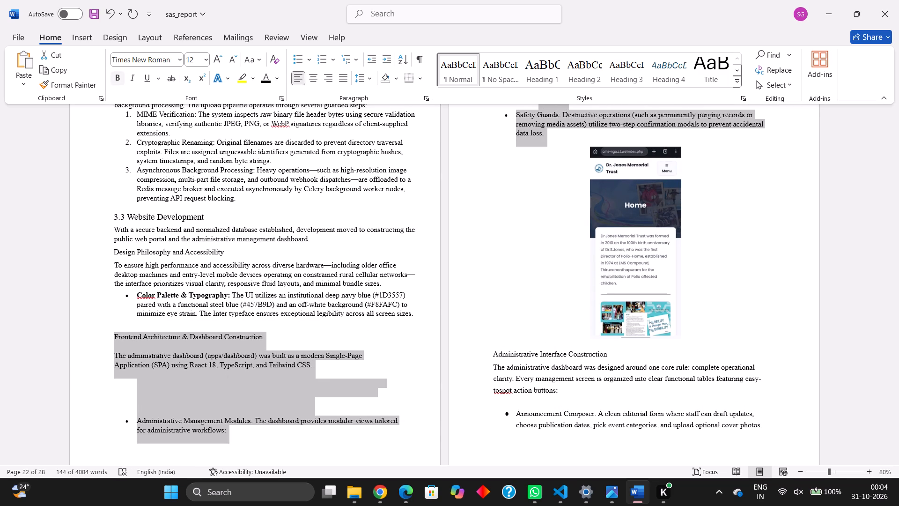
pyautogui.click(315, 308)
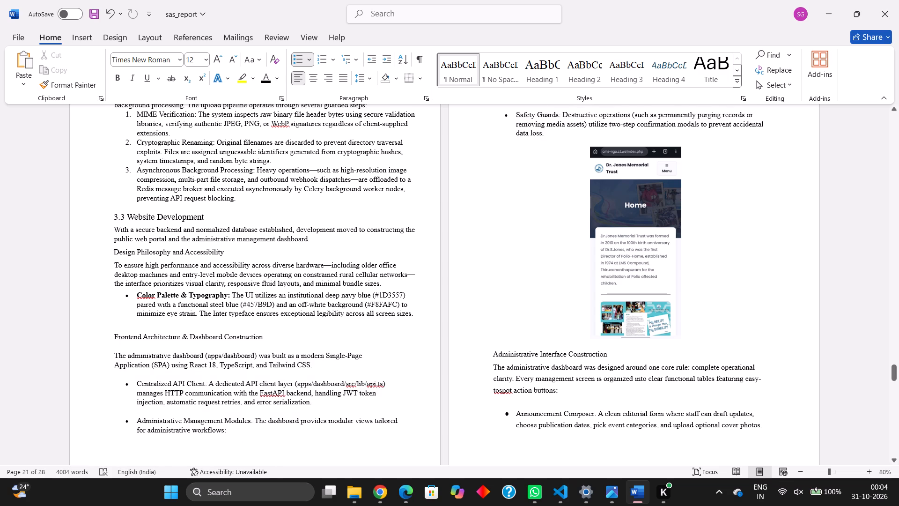
pyautogui.moveTo(121, 295); pyautogui.dragTo(232, 295)
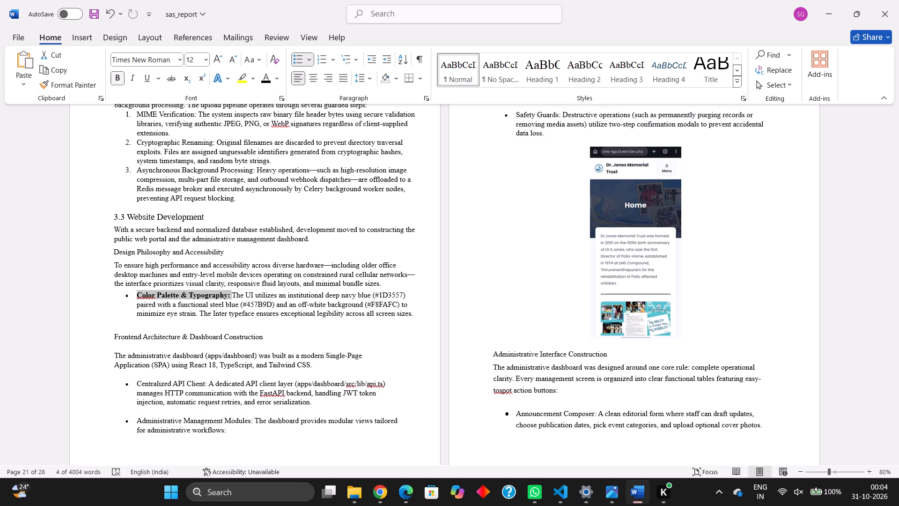
pyautogui.click(119, 80)
pyautogui.click(86, 322)
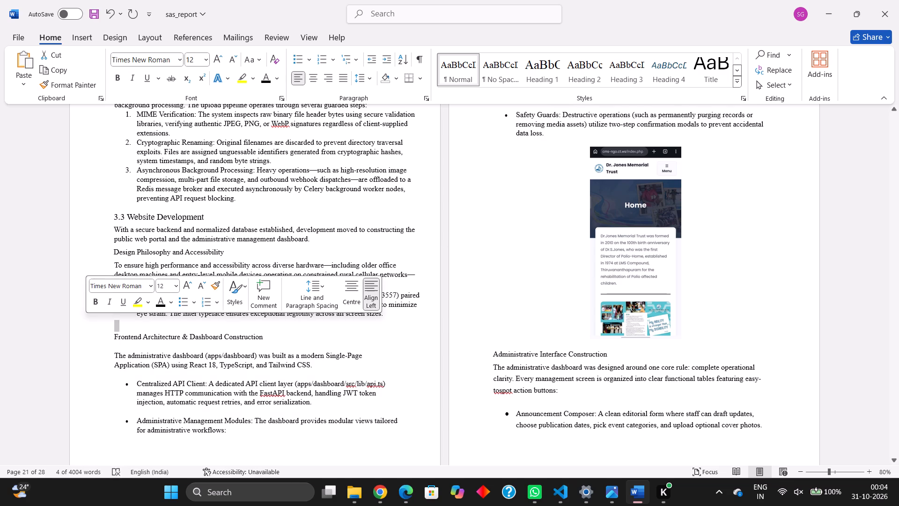
# Check the layout of the updated section 3.3 text and the Administrative Interface Construction part that follows it.
pyautogui.click(88, 336)
pyautogui.scroll(-2, 220, 334)
pyautogui.click(322, 383)
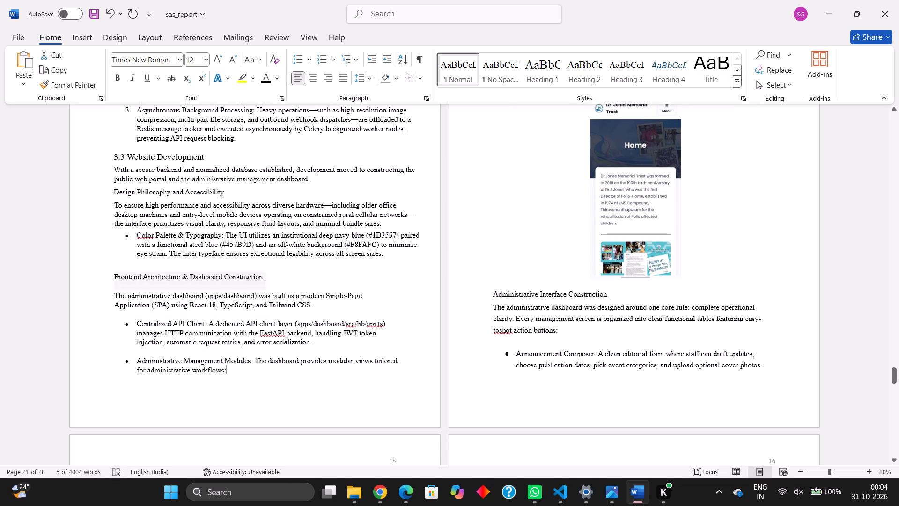
pyautogui.scroll(-3, 294, 367)
pyautogui.scroll(8, 313, 334)
pyautogui.scroll(-3, 329, 320)
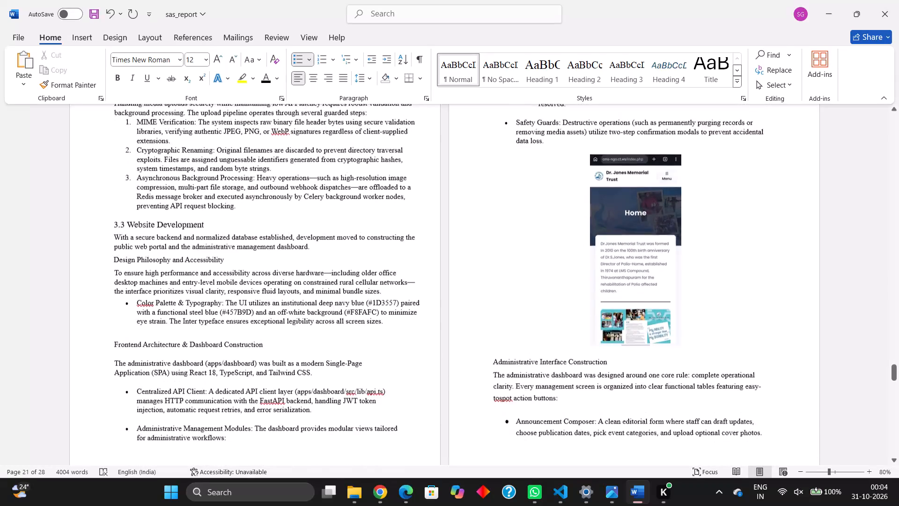
pyautogui.scroll(-3, 329, 319)
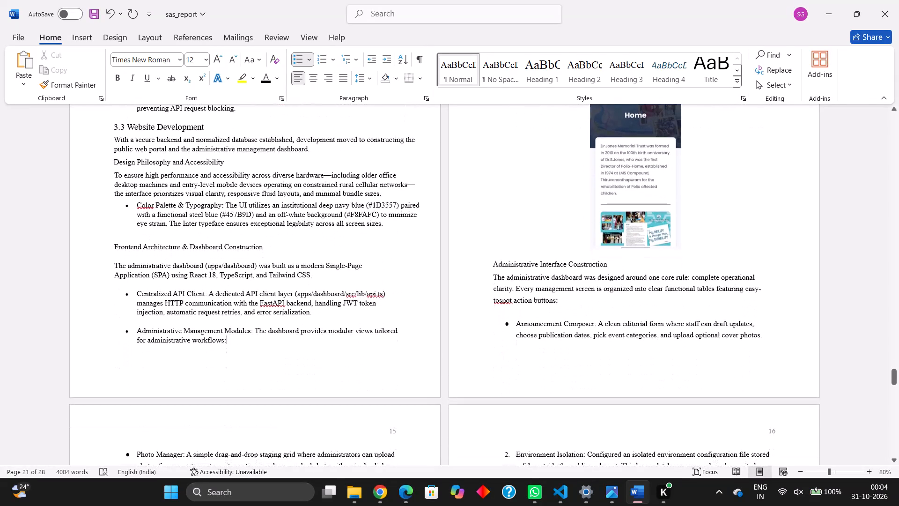
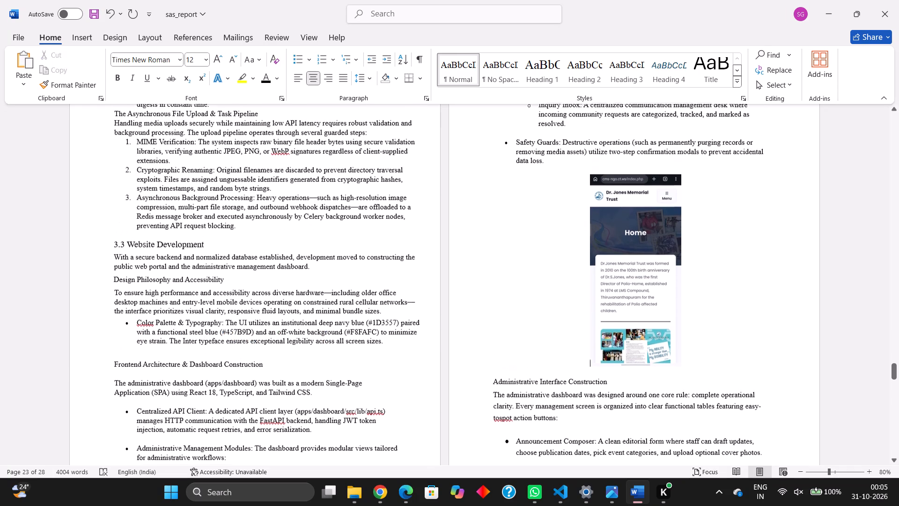
pyautogui.moveTo(553, 166); pyautogui.dragTo(181, 393)
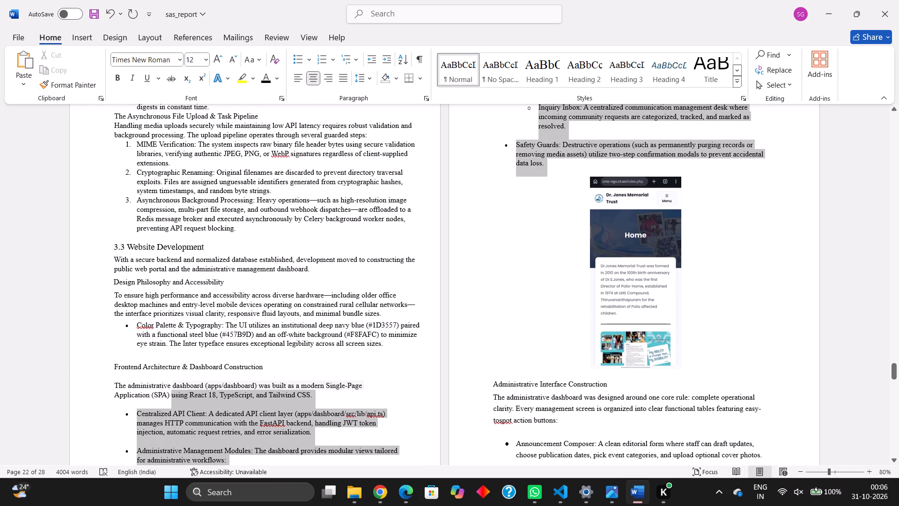
pyautogui.moveTo(181, 393); pyautogui.dragTo(116, 364)
pyautogui.hotkey('ctrl', 'c')
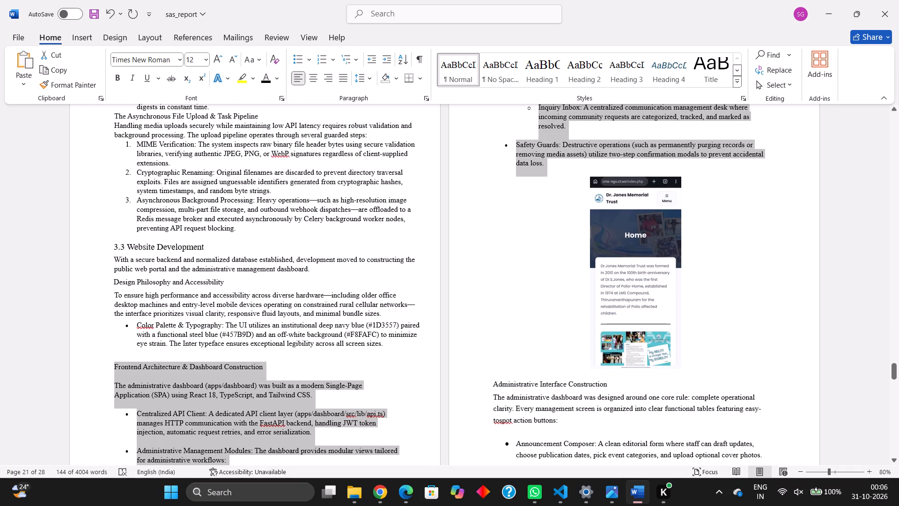
pyautogui.press('BackSpace')
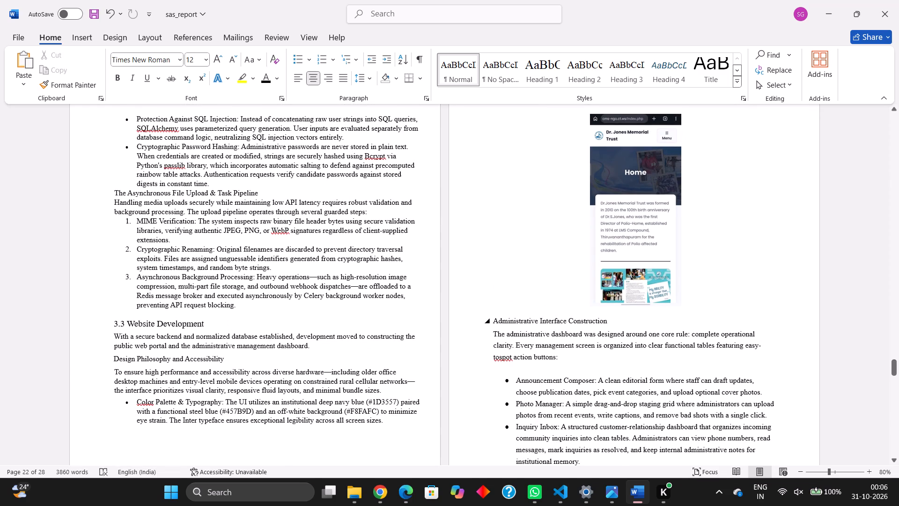
# Replace the Administrative Interface Construction heading, bullets and two-step confirmation paragraph below the Home screenshot with the copied Frontend Architecture & Dashboard Construction text.
pyautogui.moveTo(495, 321); pyautogui.dragTo(574, 398)
pyautogui.scroll(-5, 576, 395)
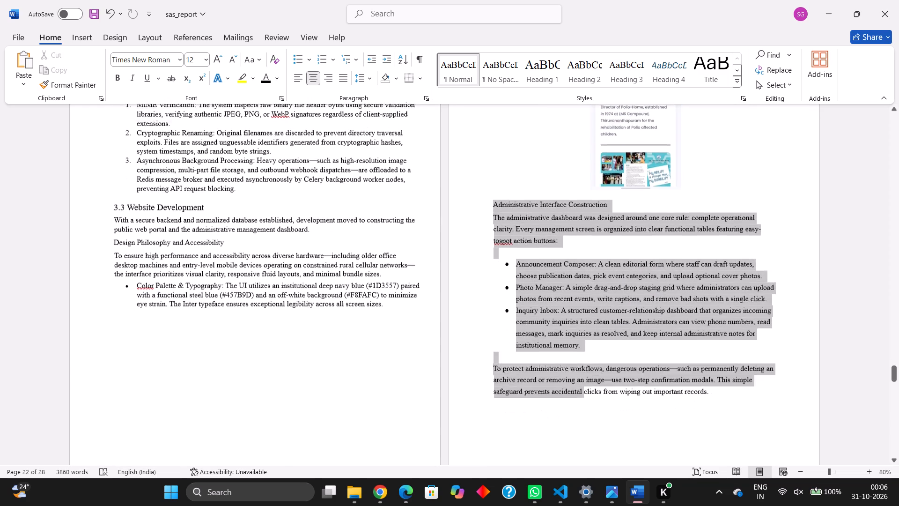
pyautogui.moveTo(574, 398); pyautogui.dragTo(450, 298)
pyautogui.scroll(-3, 572, 398)
pyautogui.scroll(-1, 273, 419)
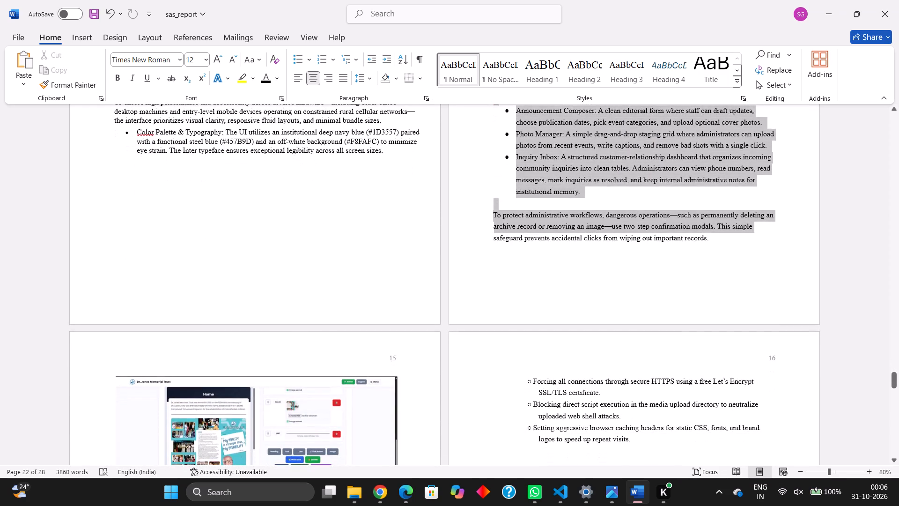
pyautogui.moveTo(450, 298); pyautogui.dragTo(632, 199)
pyautogui.scroll(-4, 452, 298)
pyautogui.scroll(-2, 345, 342)
pyautogui.scroll(4, 517, 232)
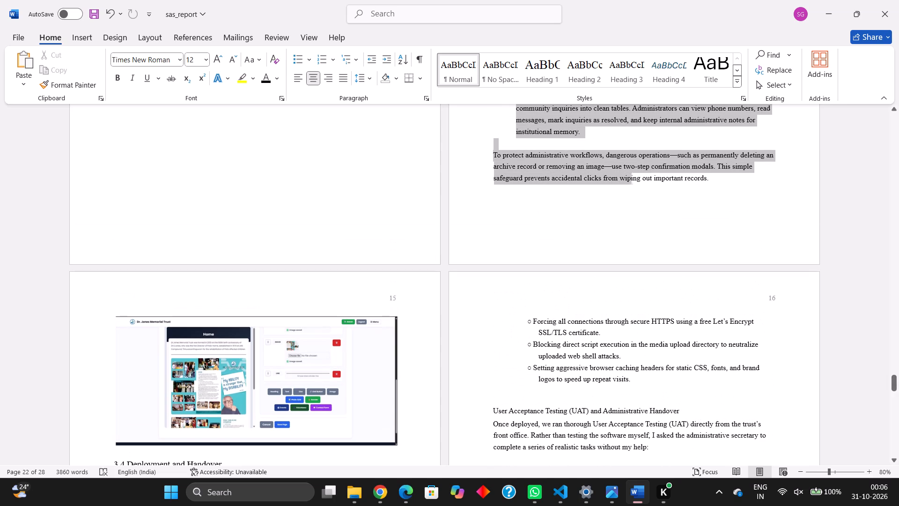
pyautogui.moveTo(632, 199); pyautogui.dragTo(730, 186)
pyautogui.hotkey('ctrl', 'v')
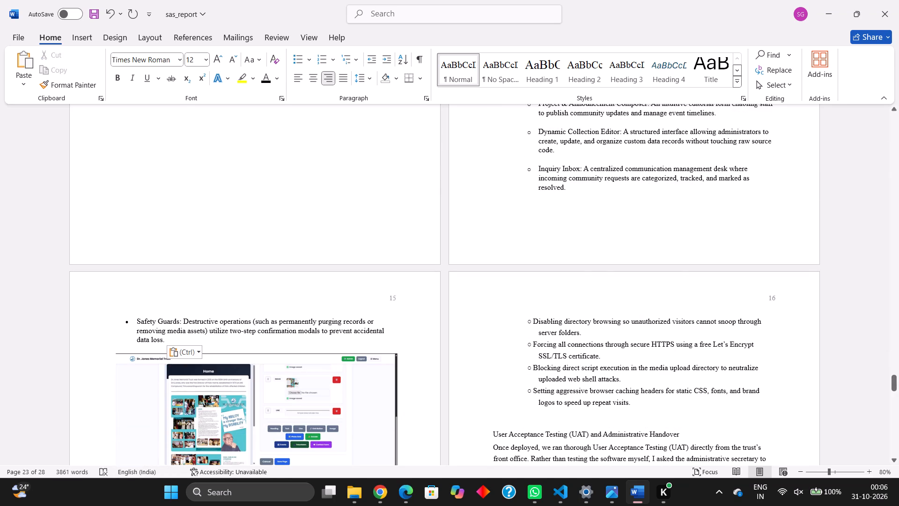
# Check the layout of section 3.3 around the Home screenshot and the moved Frontend Architecture & Dashboard Construction text.
pyautogui.scroll(5, 707, 175)
pyautogui.scroll(10, 539, 286)
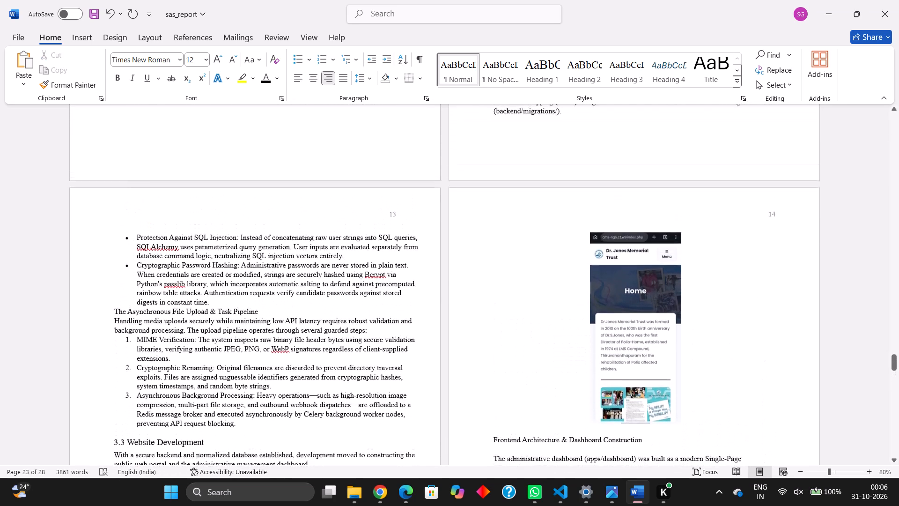
pyautogui.scroll(-8, 474, 321)
pyautogui.scroll(-2, 415, 328)
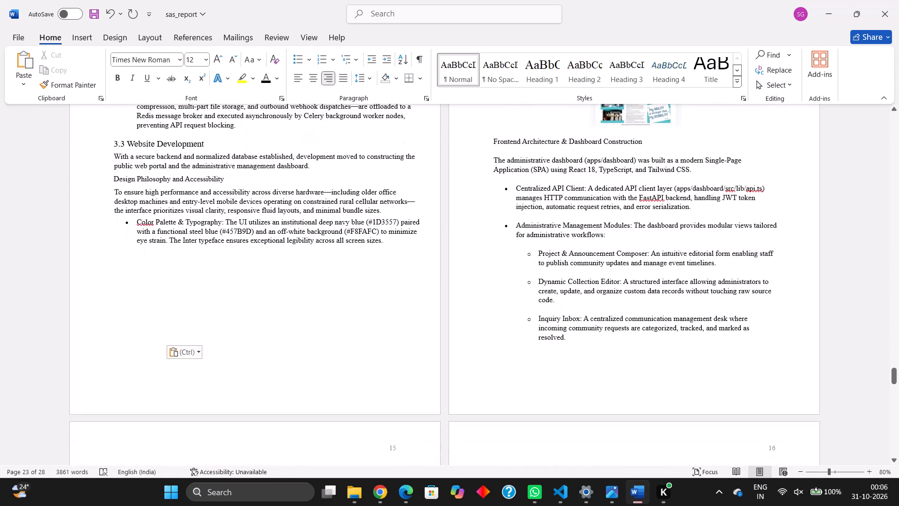
pyautogui.click(369, 305)
pyautogui.scroll(-2, 404, 297)
pyautogui.scroll(1, 350, 313)
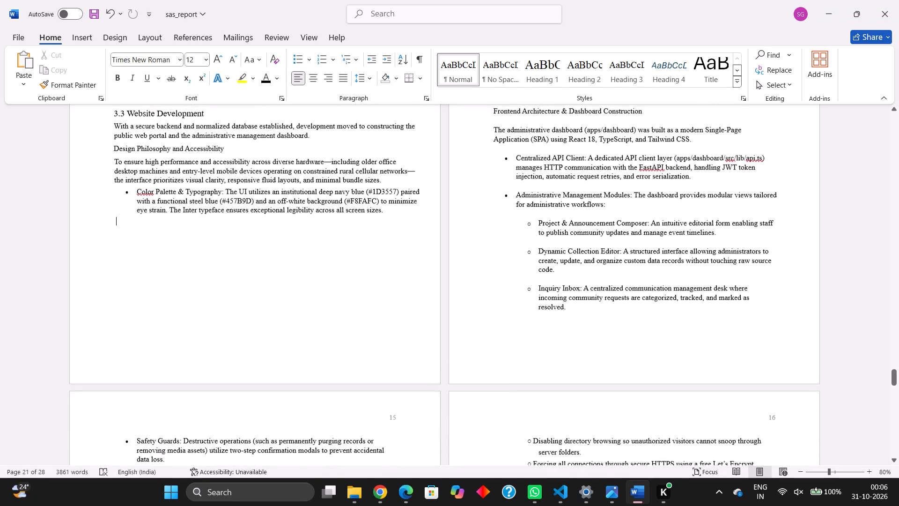
pyautogui.click(299, 309)
pyautogui.moveTo(111, 161); pyautogui.dragTo(133, 171)
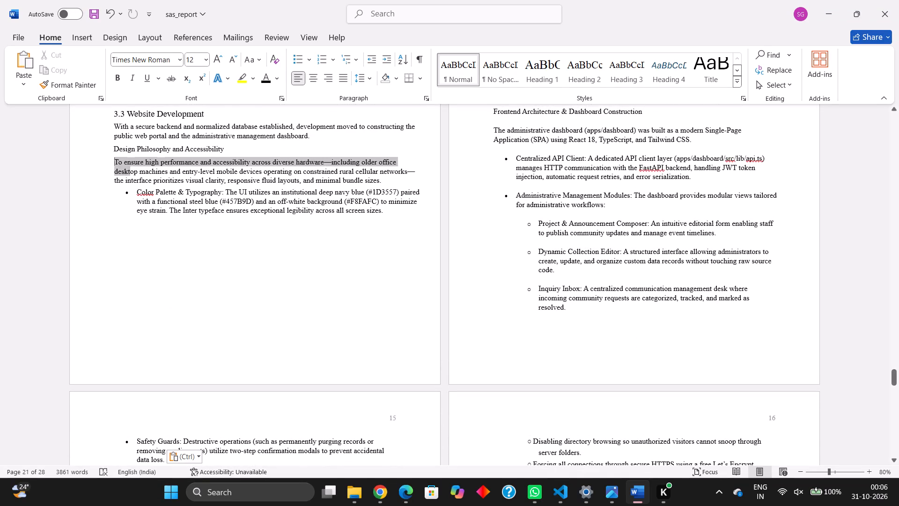
pyautogui.moveTo(133, 171); pyautogui.dragTo(265, 235)
pyautogui.click(249, 290)
# Add two blank lines above the 3.3 Website Development heading.
pyautogui.scroll(1, 339, 335)
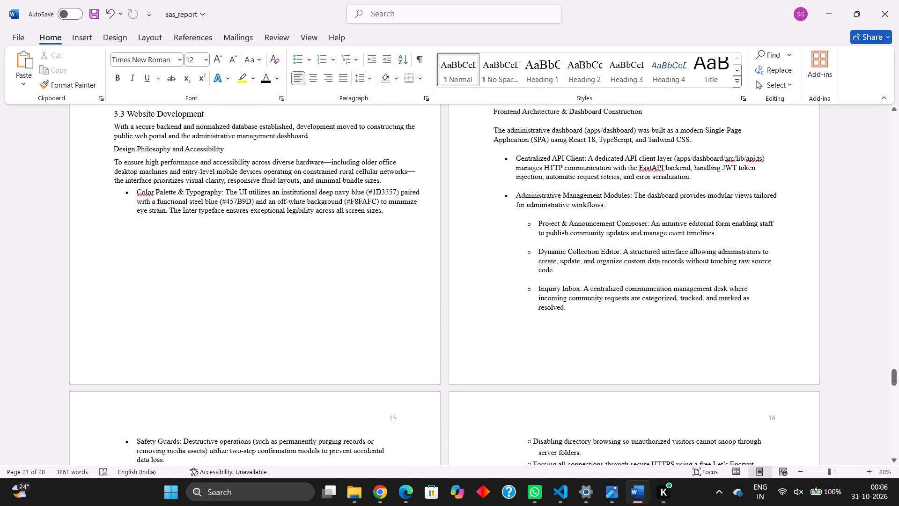
pyautogui.scroll(1, 339, 335)
pyautogui.click(105, 160)
pyautogui.click(139, 165)
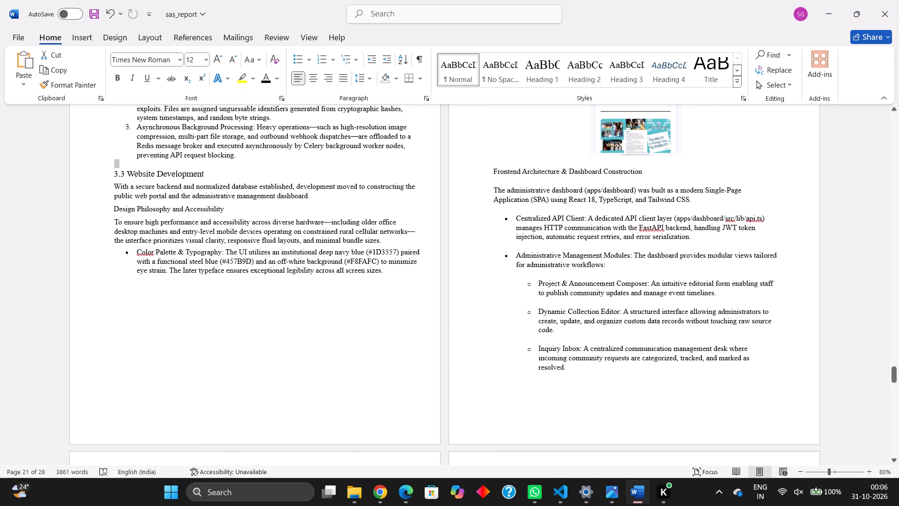
pyautogui.click(251, 164)
pyautogui.press('Return')
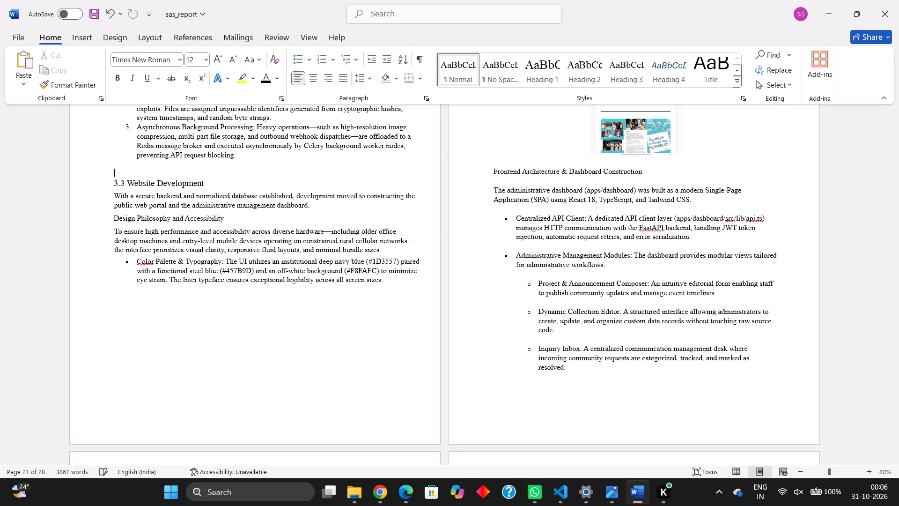
pyautogui.press('Return')
pyautogui.press('Return')
pyautogui.press('BackSpace')
pyautogui.press('BackSpace')
pyautogui.press('Return')
# Check the spacing above the 3.3 Website Development heading and the page layout around it.
pyautogui.scroll(7, 180, 157)
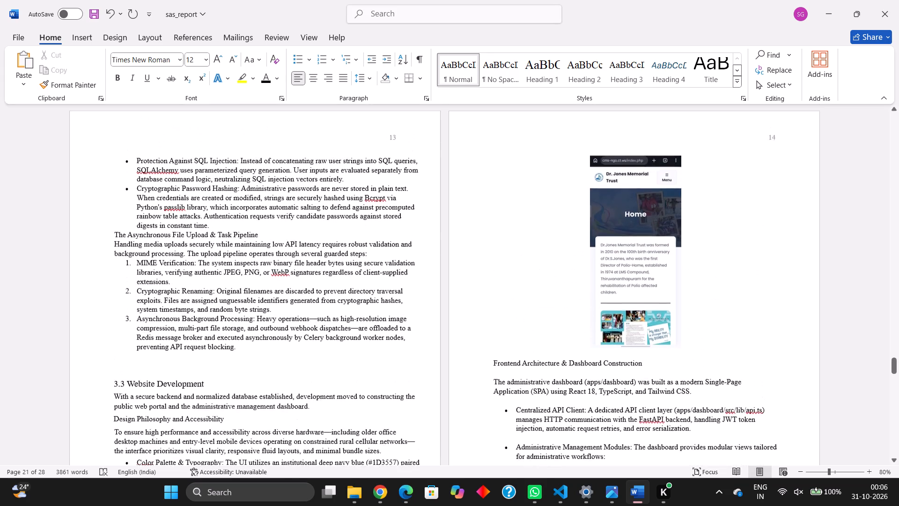
pyautogui.scroll(1, 175, 157)
pyautogui.scroll(-4, 182, 169)
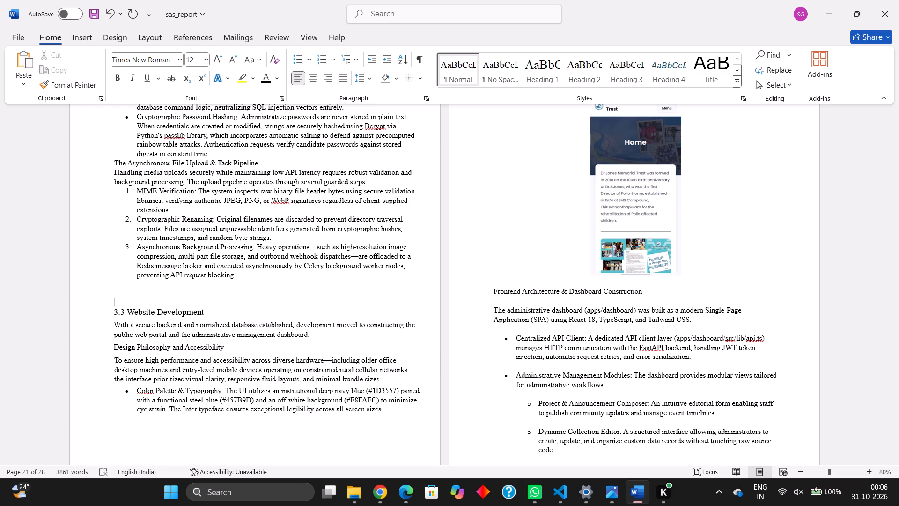
pyautogui.scroll(-2, 221, 203)
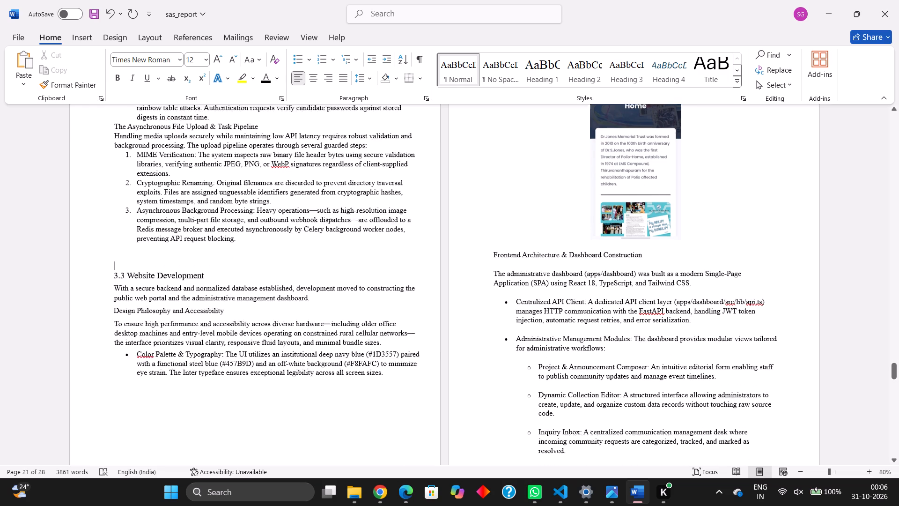
pyautogui.scroll(-2, 204, 241)
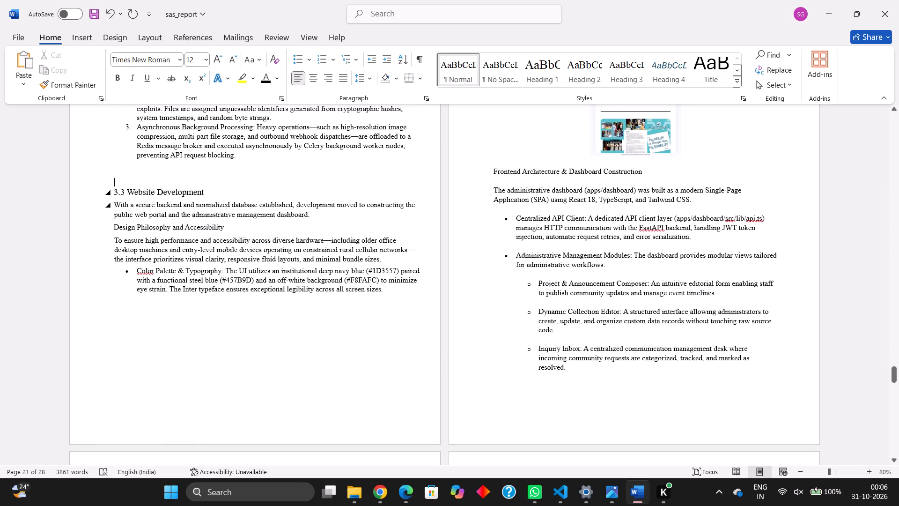
pyautogui.scroll(-1, 221, 214)
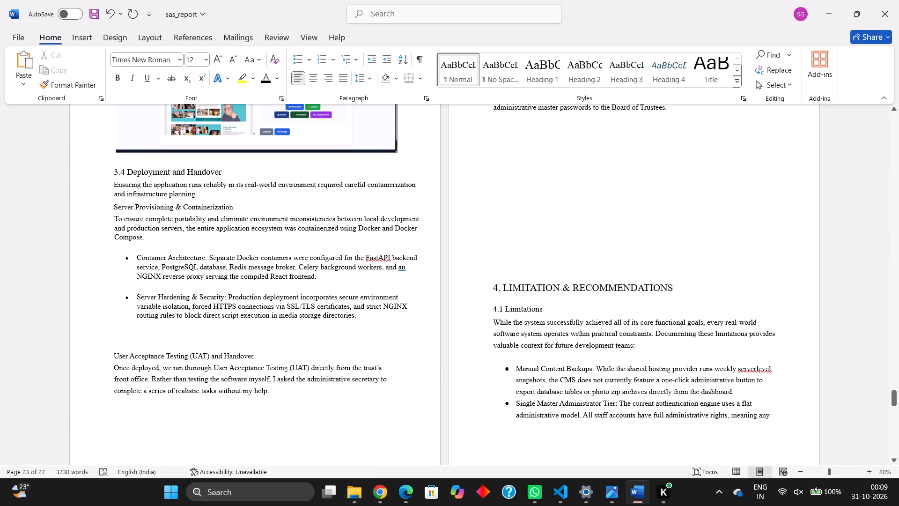
pyautogui.moveTo(115, 368); pyautogui.dragTo(608, 207)
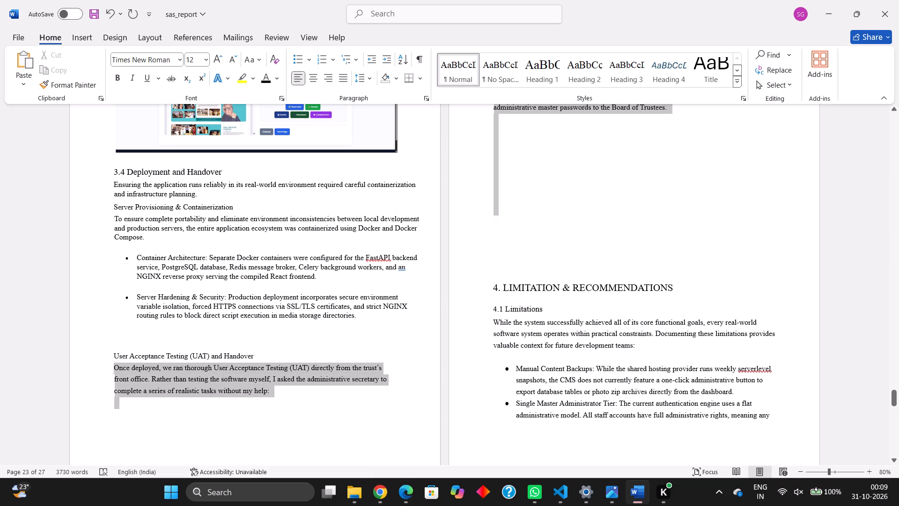
pyautogui.moveTo(608, 207); pyautogui.dragTo(650, 206)
pyautogui.scroll(4, 608, 207)
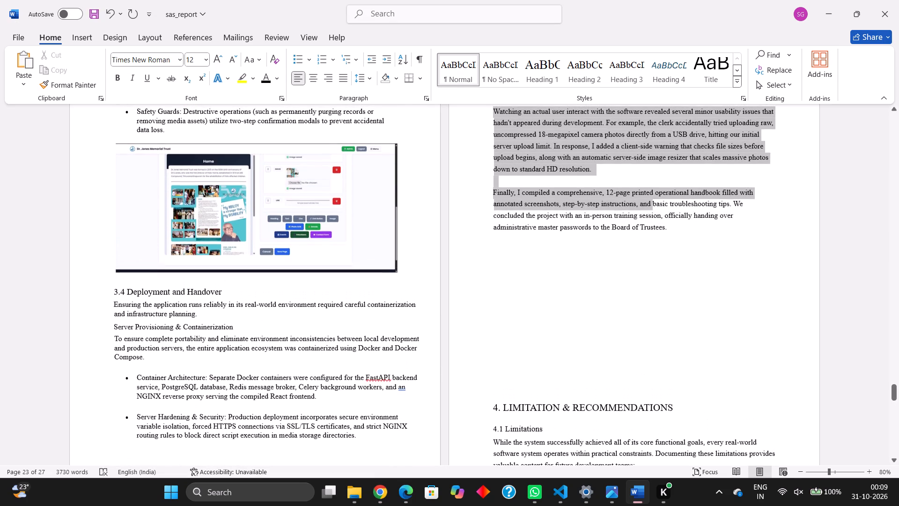
pyautogui.moveTo(650, 206); pyautogui.dragTo(677, 231)
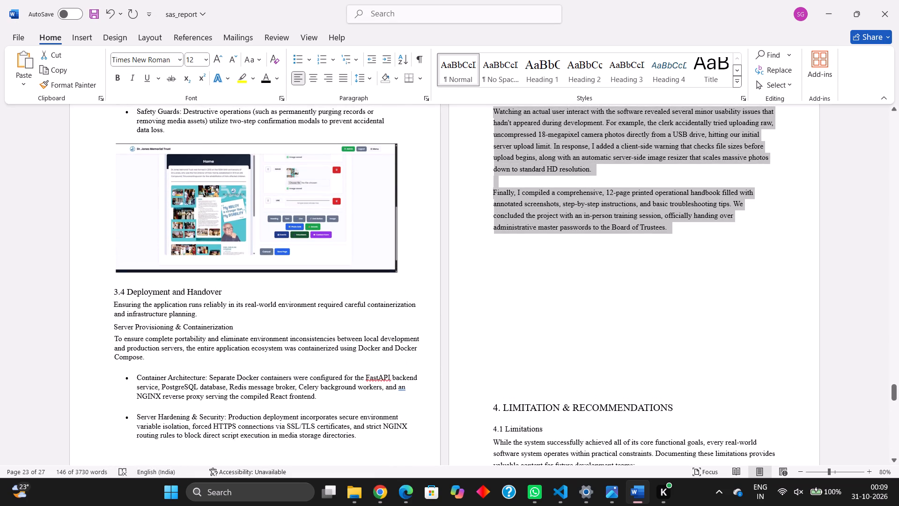
pyautogui.hotkey('ctrl', 'v')
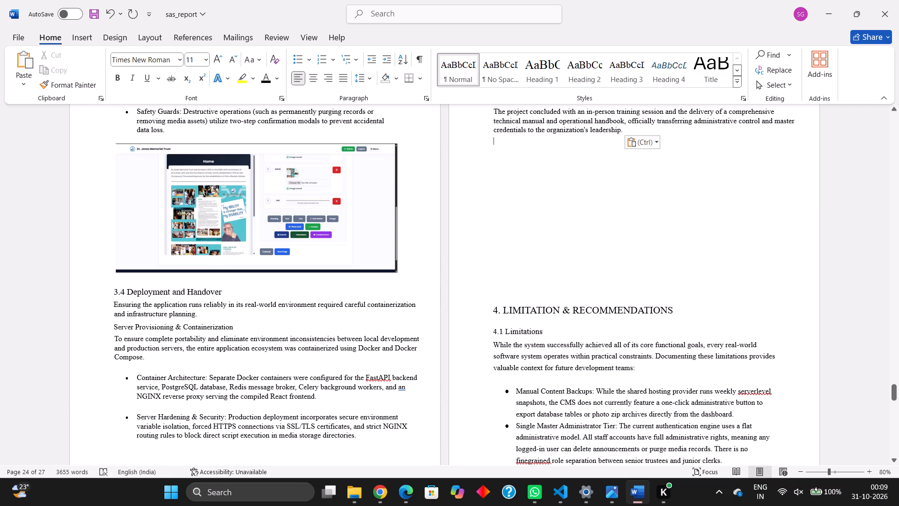
pyautogui.scroll(2, 591, 218)
pyautogui.scroll(-2, 591, 226)
pyautogui.scroll(-3, 488, 242)
pyautogui.scroll(-3, 427, 287)
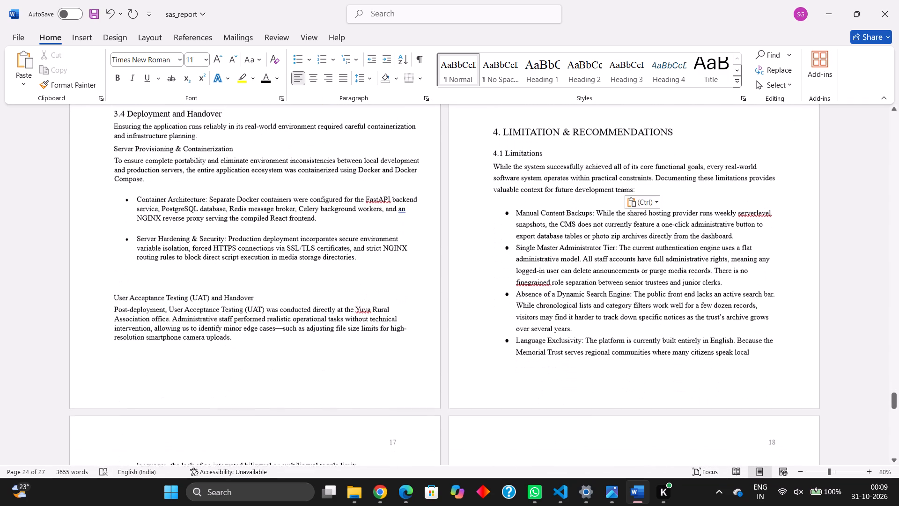
pyautogui.scroll(6, 397, 287)
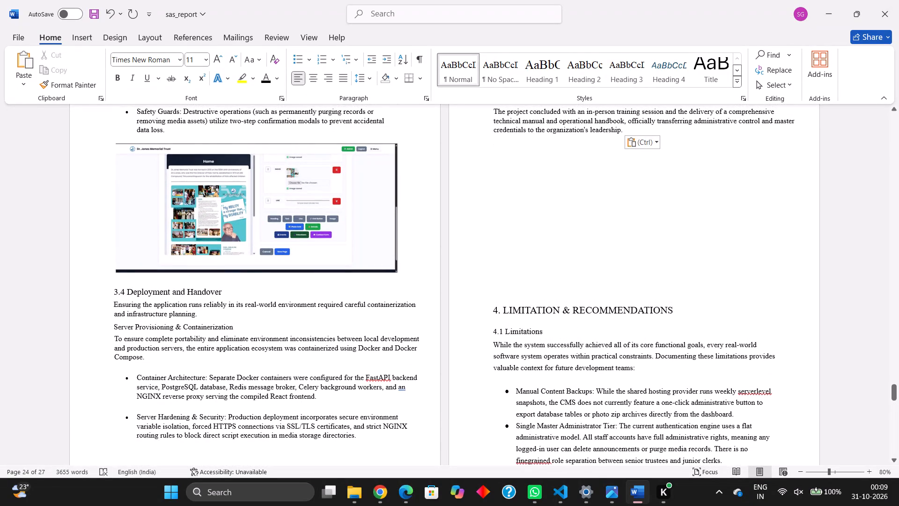
pyautogui.scroll(3, 602, 223)
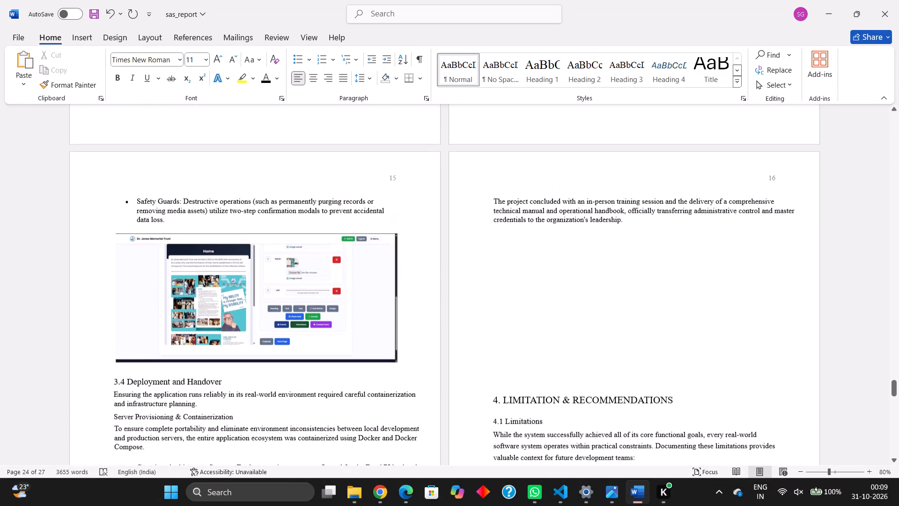
# Review the replaced section 3.4 text and the page layout from chapter 3 through the start of chapter 4.
pyautogui.scroll(-3, 518, 246)
pyautogui.scroll(-3, 404, 268)
pyautogui.scroll(-2, 346, 319)
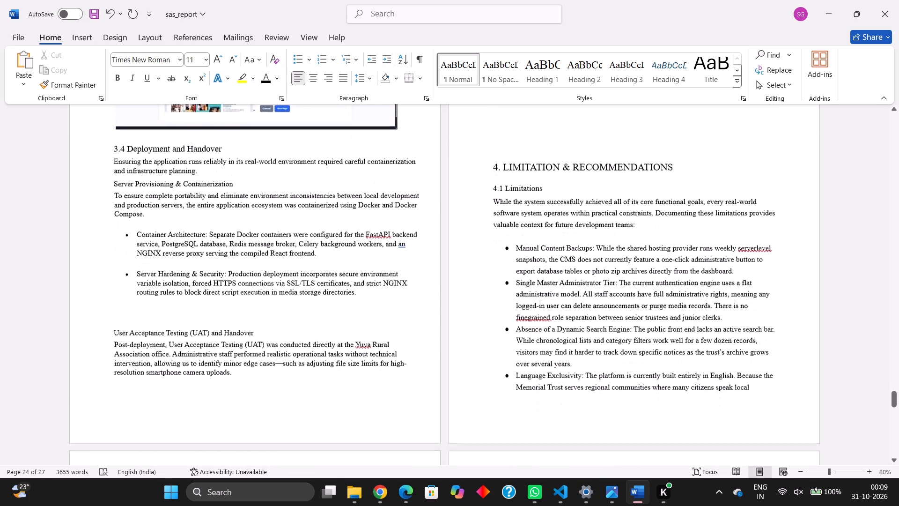
pyautogui.click(262, 379)
pyautogui.click(265, 390)
pyautogui.click(237, 404)
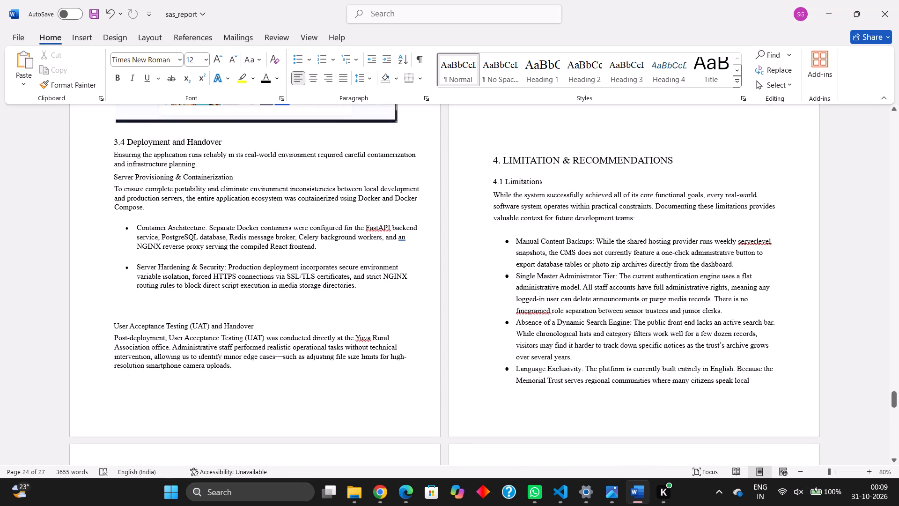
pyautogui.scroll(9, 416, 367)
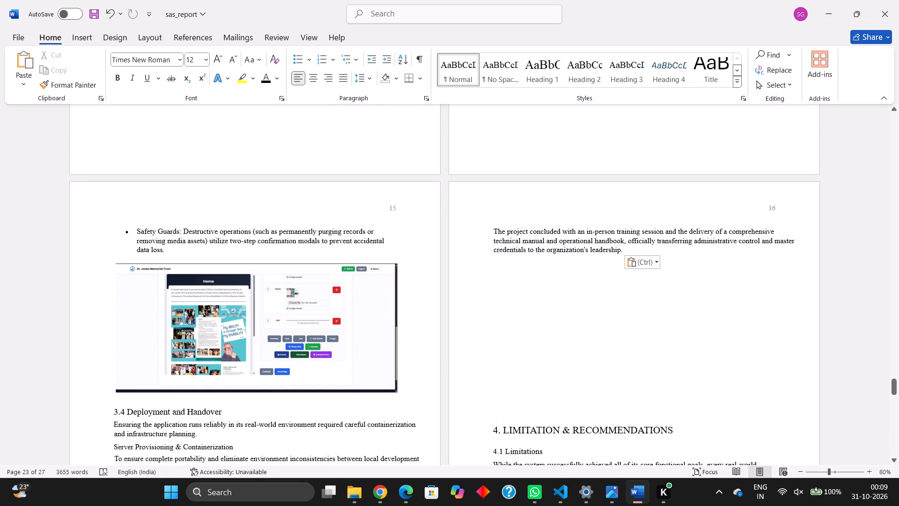
pyautogui.click(491, 234)
pyautogui.scroll(-5, 508, 323)
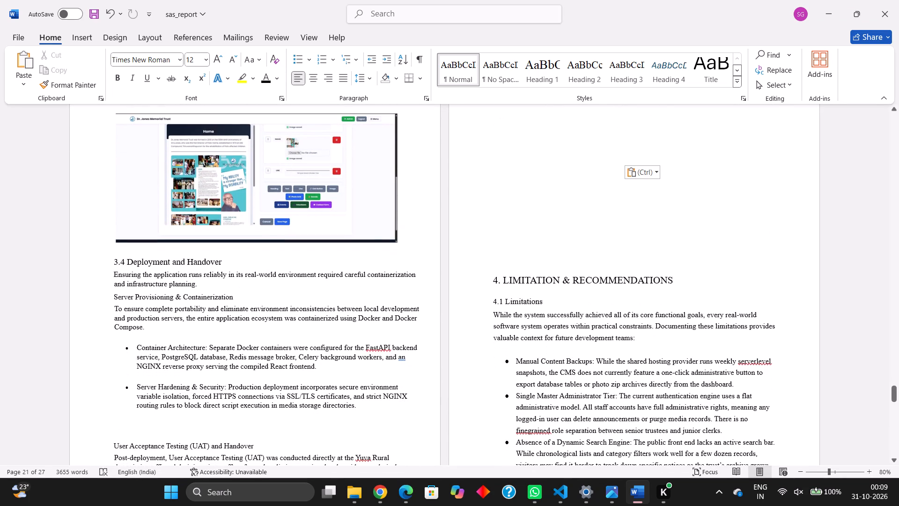
pyautogui.scroll(12, 479, 220)
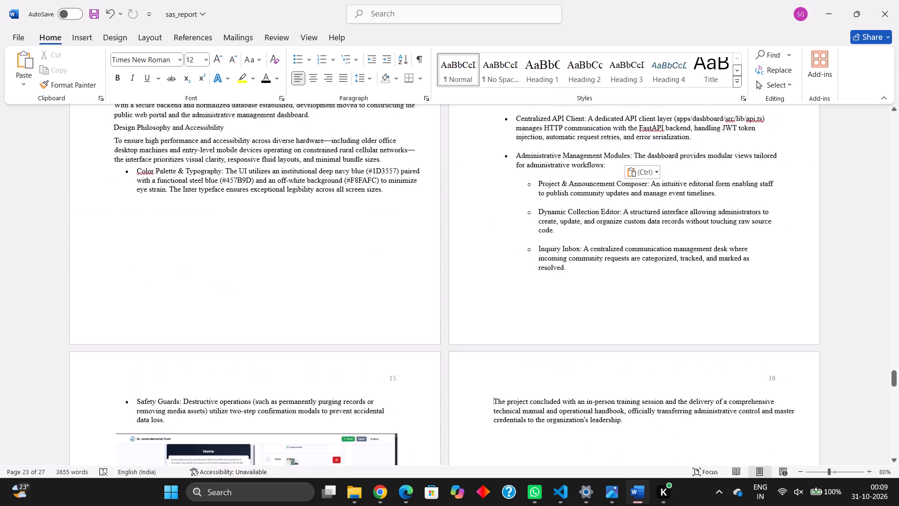
pyautogui.scroll(20, 478, 230)
pyautogui.scroll(7, 478, 230)
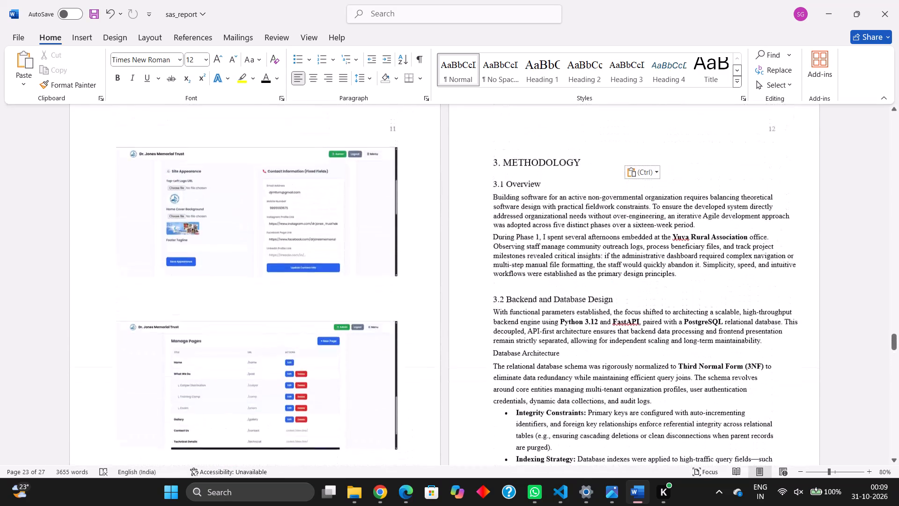
pyautogui.scroll(3, 473, 234)
pyautogui.scroll(-20, 473, 234)
pyautogui.scroll(-5, 473, 234)
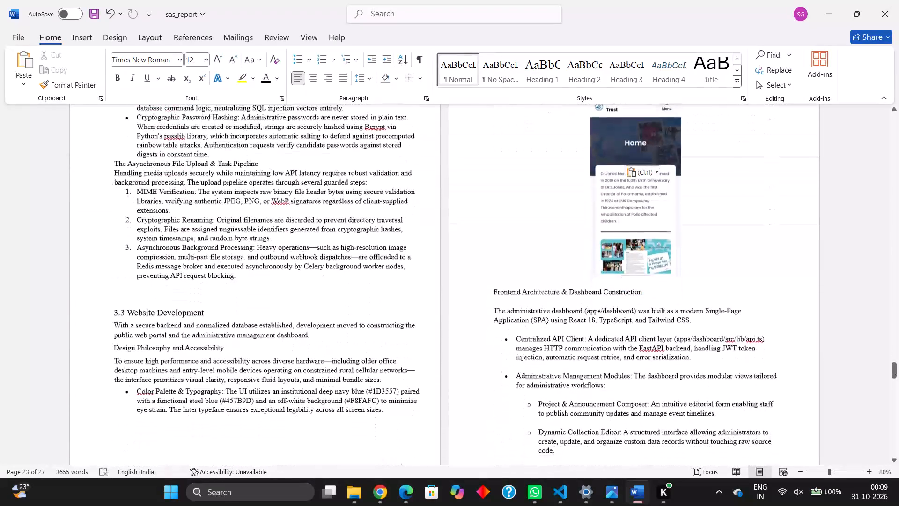
pyautogui.scroll(-15, 489, 331)
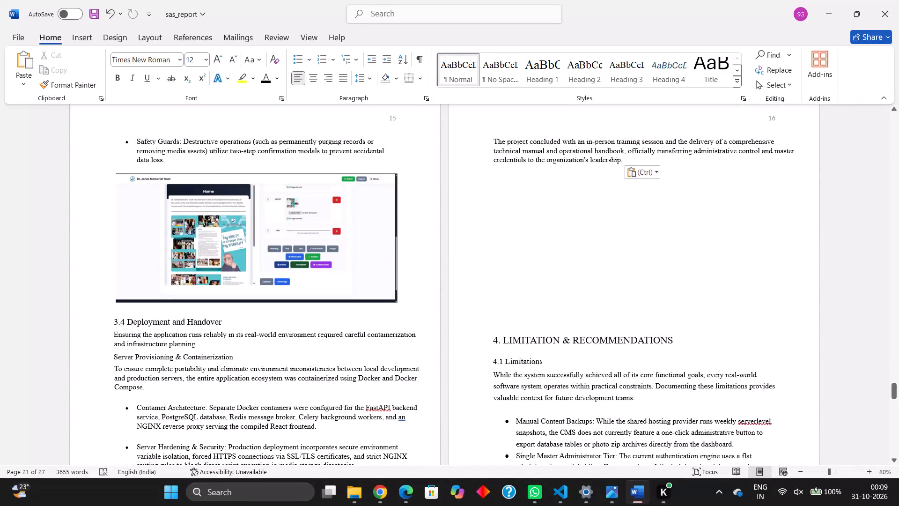
# Insert blank lines before the 4. LIMITATION & RECOMMENDATIONS heading to push chapter 4 onto page 17.
pyautogui.click(487, 336)
pyautogui.click(494, 334)
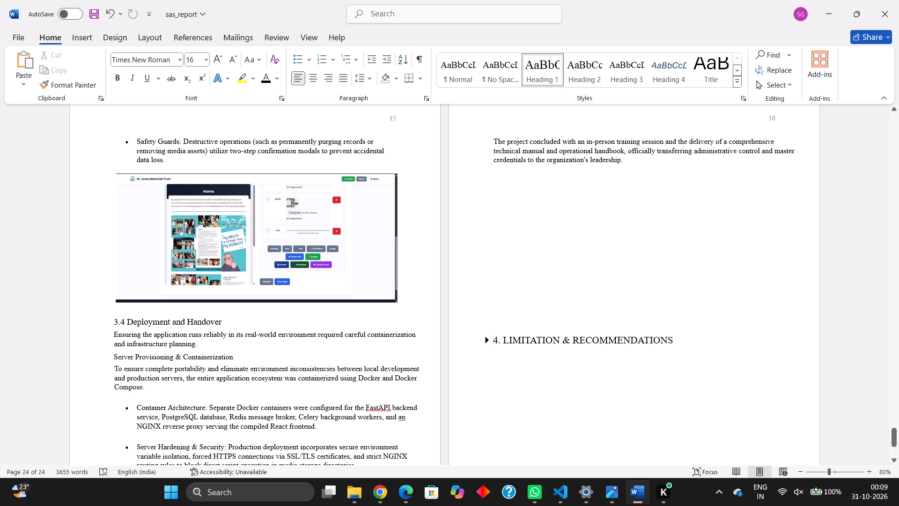
pyautogui.click(487, 337)
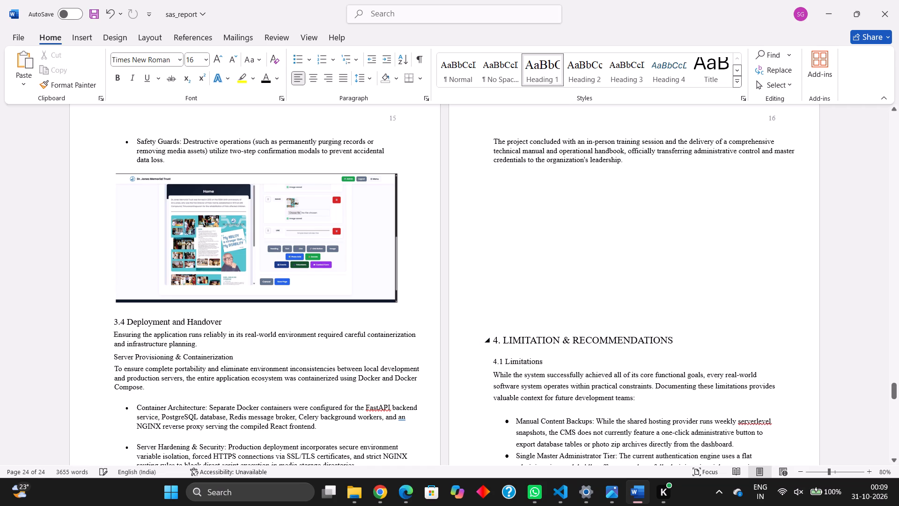
pyautogui.press('Return')
pyautogui.press('Return')
pyautogui.press('Return')
pyautogui.press('Return')
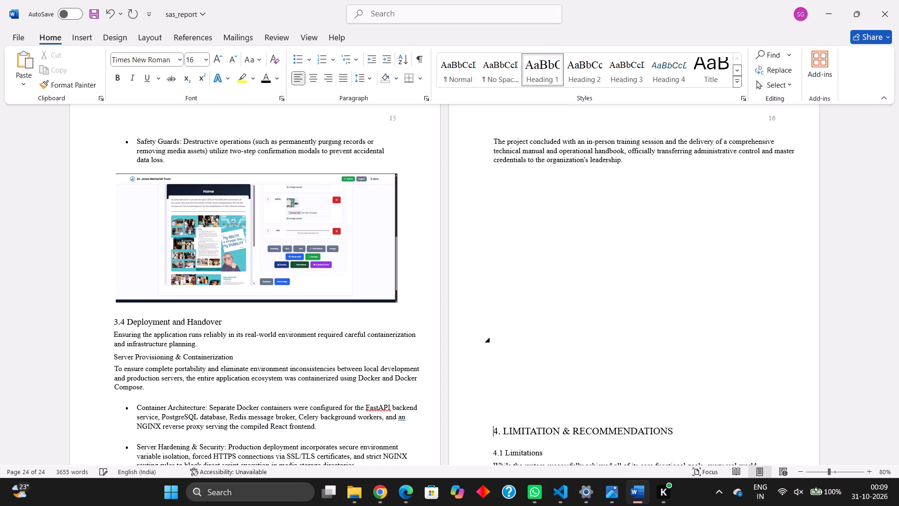
pyautogui.press('Return')
pyautogui.press('Return')
pyautogui.press('Return')
pyautogui.press('Return')
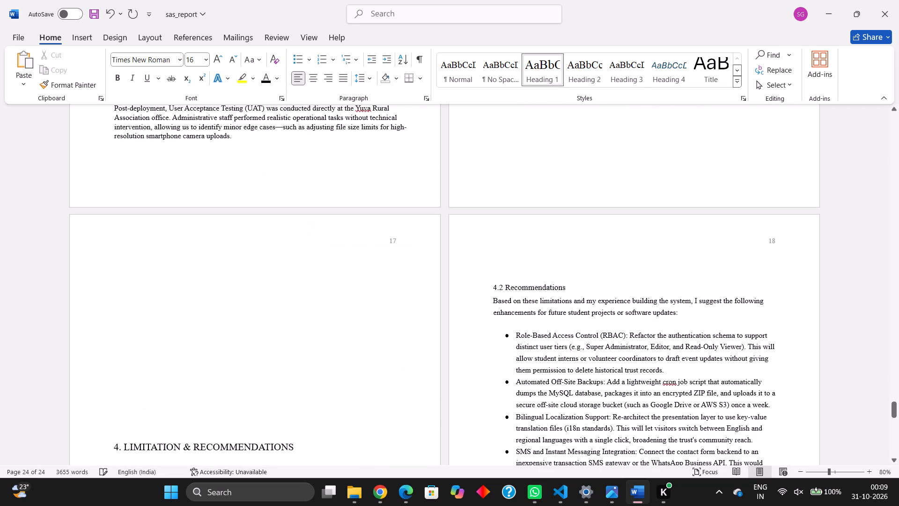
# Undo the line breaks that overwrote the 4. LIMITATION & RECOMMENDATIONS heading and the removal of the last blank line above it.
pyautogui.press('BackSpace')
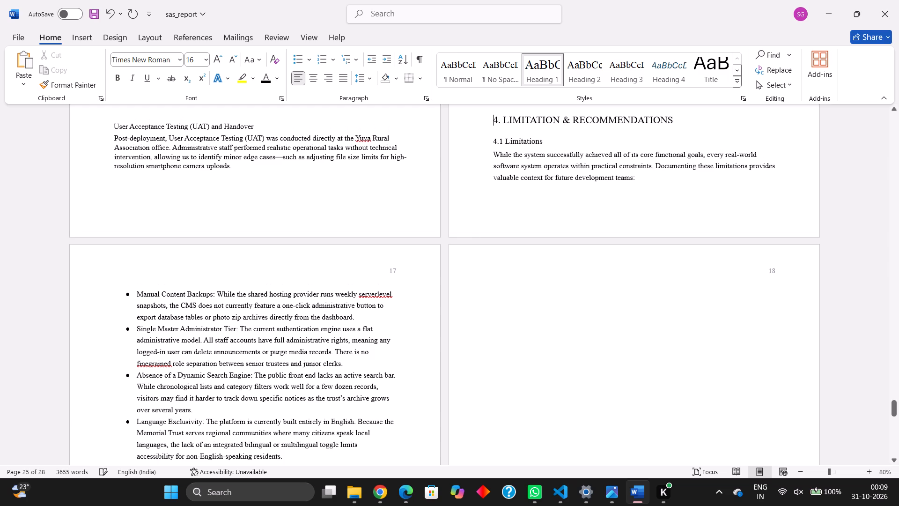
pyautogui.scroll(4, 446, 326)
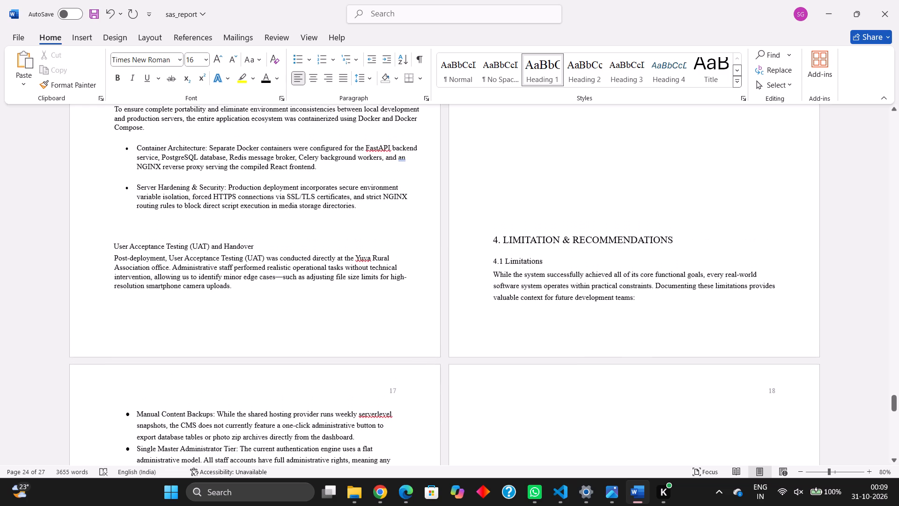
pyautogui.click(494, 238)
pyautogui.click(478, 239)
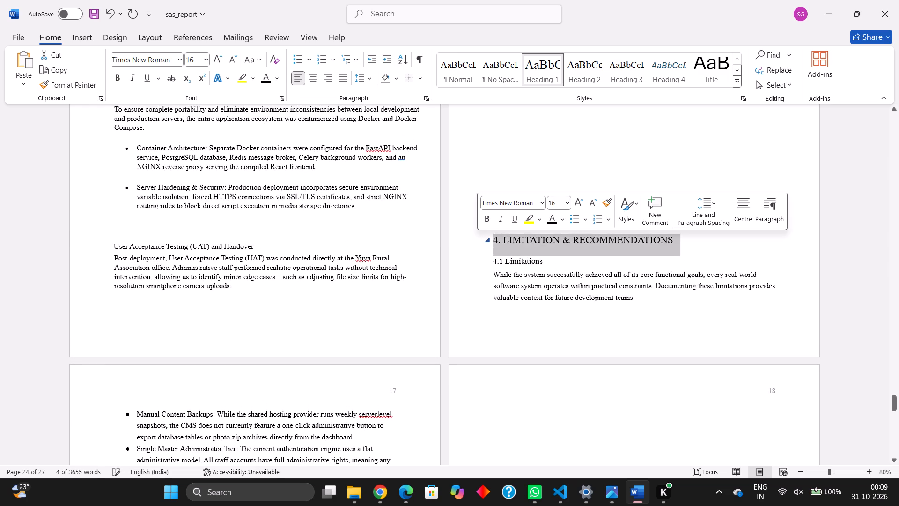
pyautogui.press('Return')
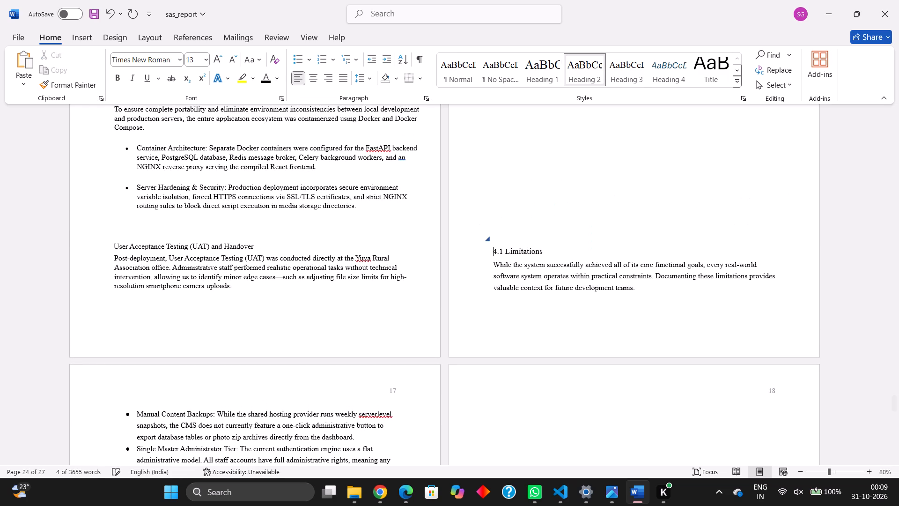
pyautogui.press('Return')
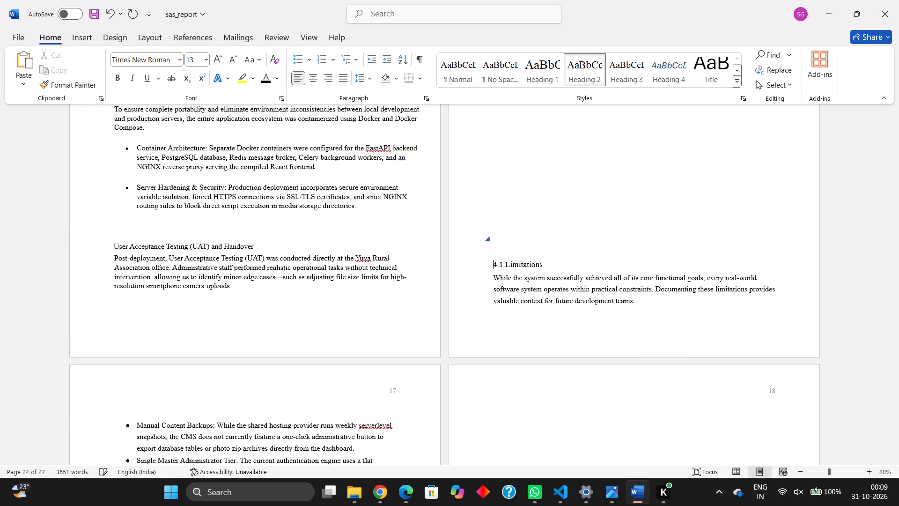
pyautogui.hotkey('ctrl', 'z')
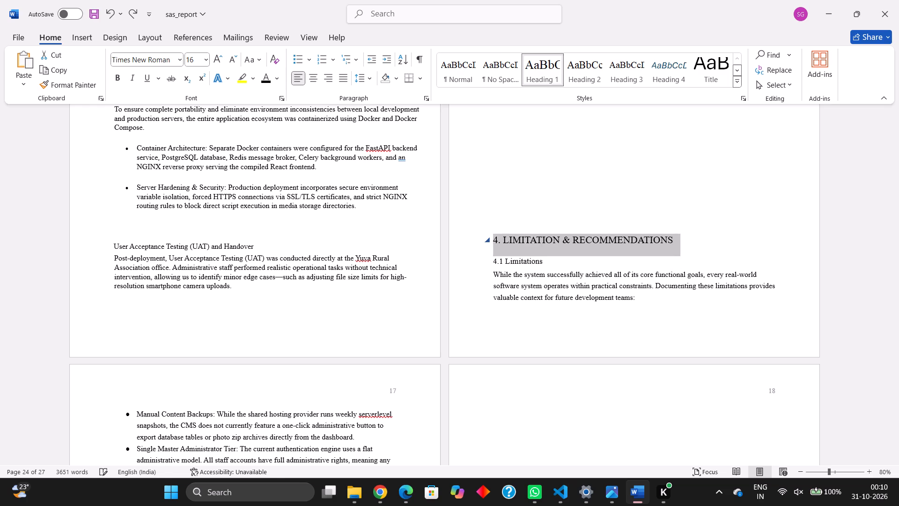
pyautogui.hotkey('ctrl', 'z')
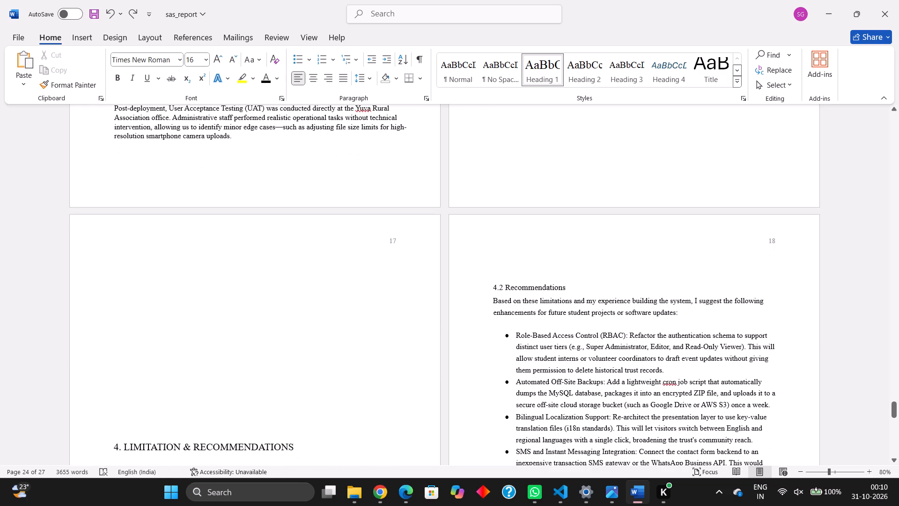
# Remove one surplus blank line above the 4. LIMITATION & RECOMMENDATIONS heading, keeping the heading on page 17.
pyautogui.press('BackSpace')
pyautogui.press('BackSpace')
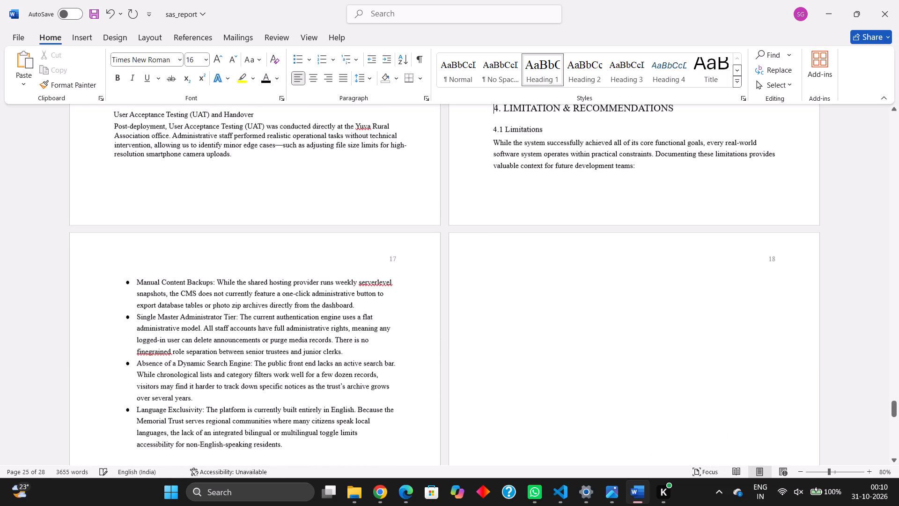
pyautogui.press('Return')
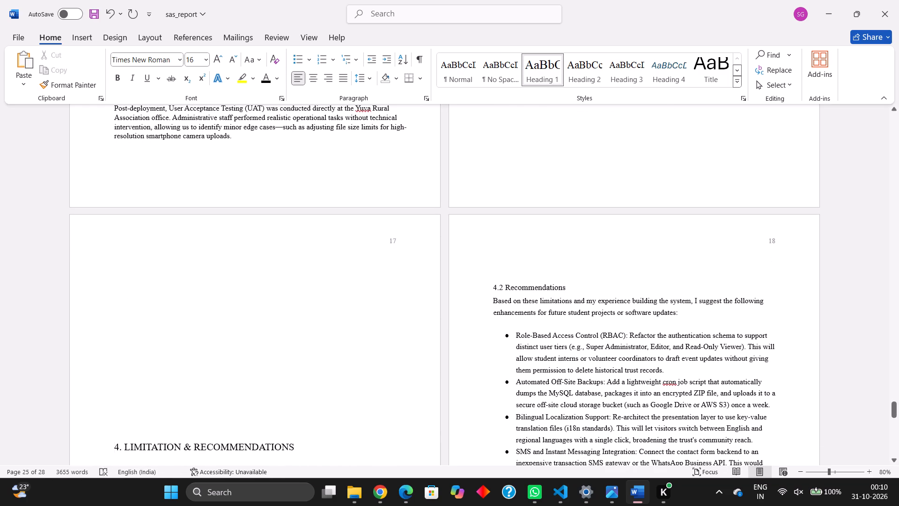
pyautogui.scroll(-2, 427, 284)
pyautogui.scroll(3, 297, 318)
pyautogui.scroll(-4, 247, 324)
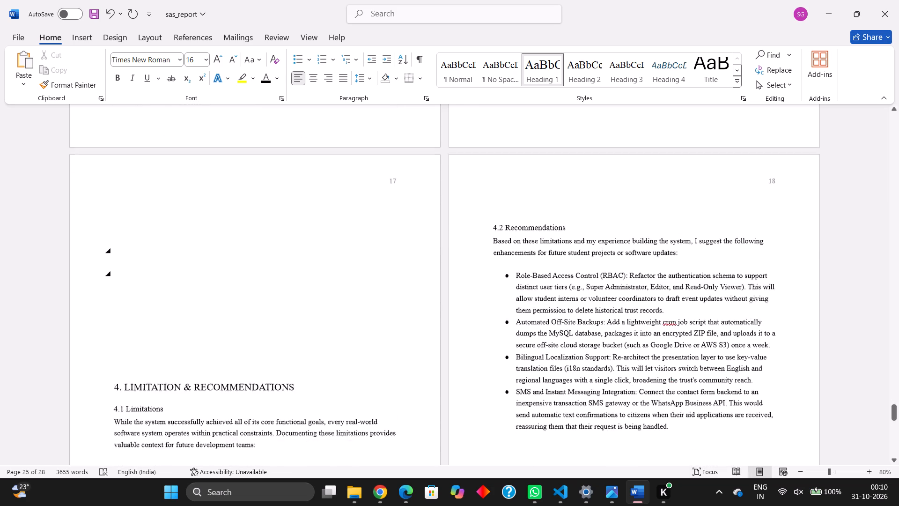
pyautogui.scroll(-2, 302, 261)
pyautogui.scroll(-3, 222, 291)
pyautogui.scroll(-2, 141, 276)
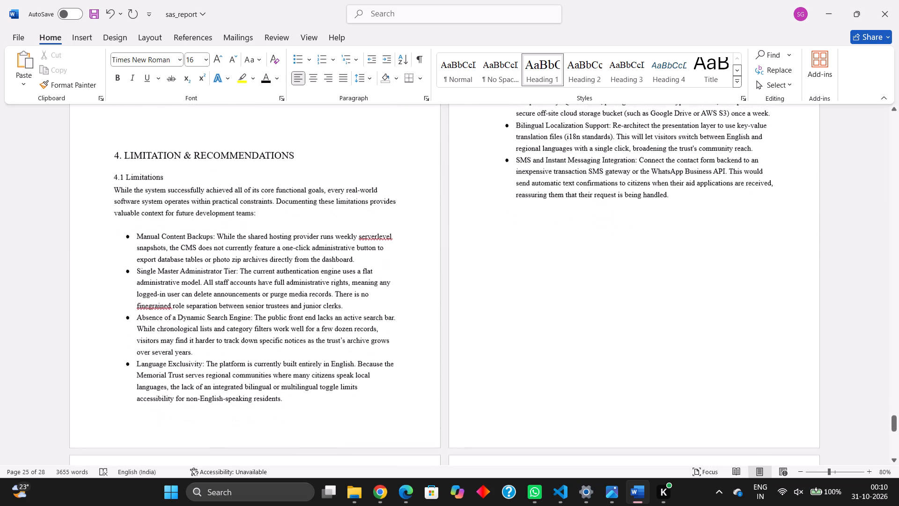
pyautogui.scroll(4, 169, 262)
pyautogui.press('BackSpace')
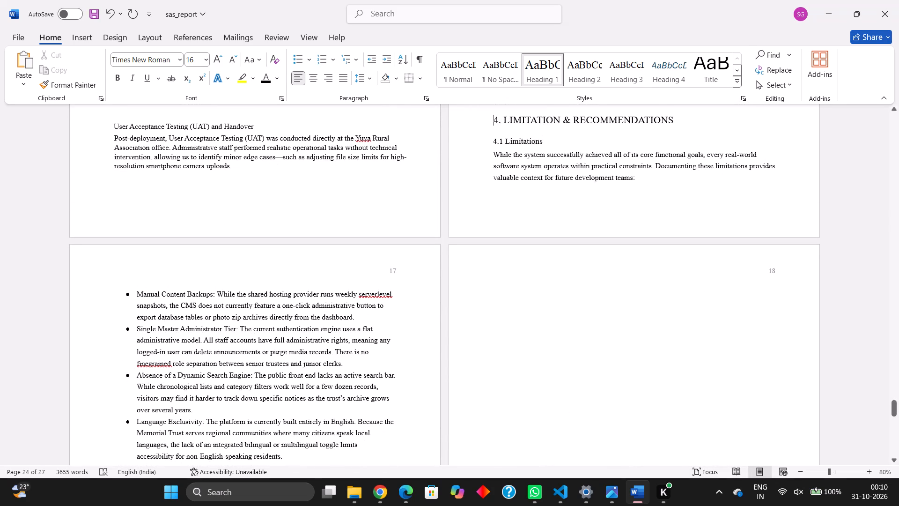
pyautogui.press('Return')
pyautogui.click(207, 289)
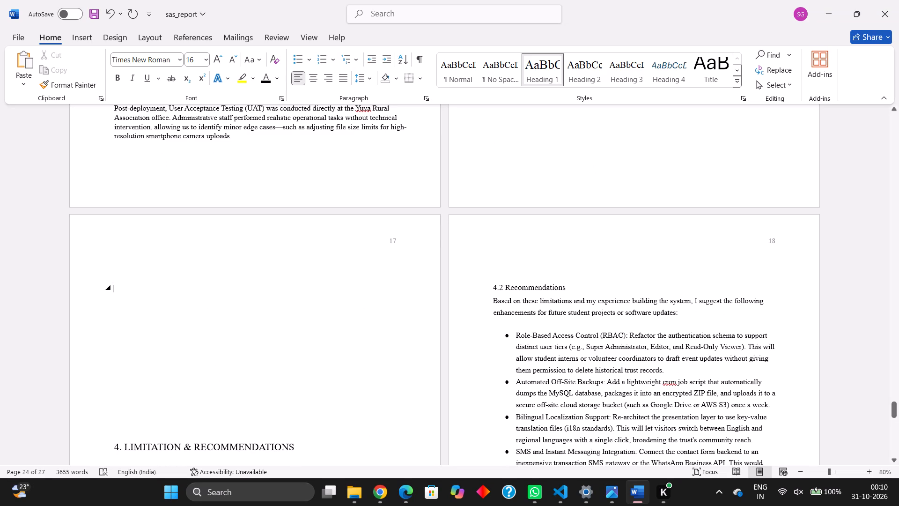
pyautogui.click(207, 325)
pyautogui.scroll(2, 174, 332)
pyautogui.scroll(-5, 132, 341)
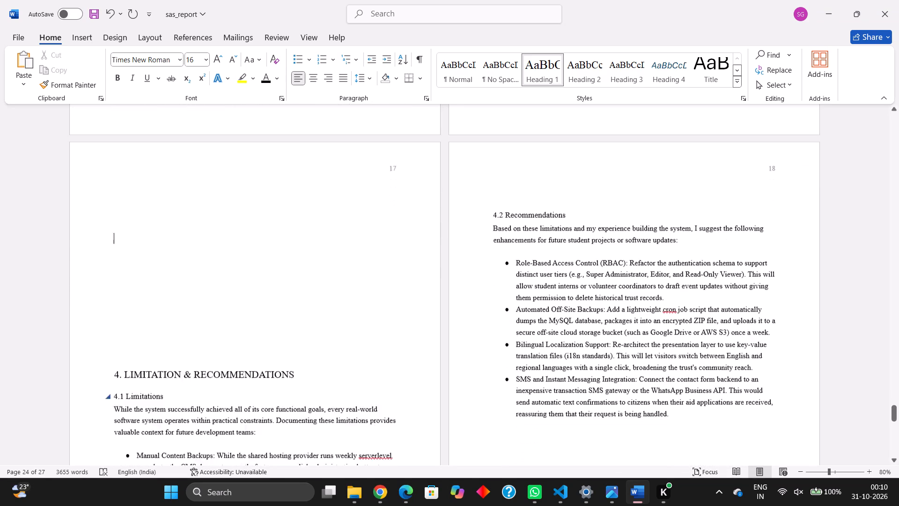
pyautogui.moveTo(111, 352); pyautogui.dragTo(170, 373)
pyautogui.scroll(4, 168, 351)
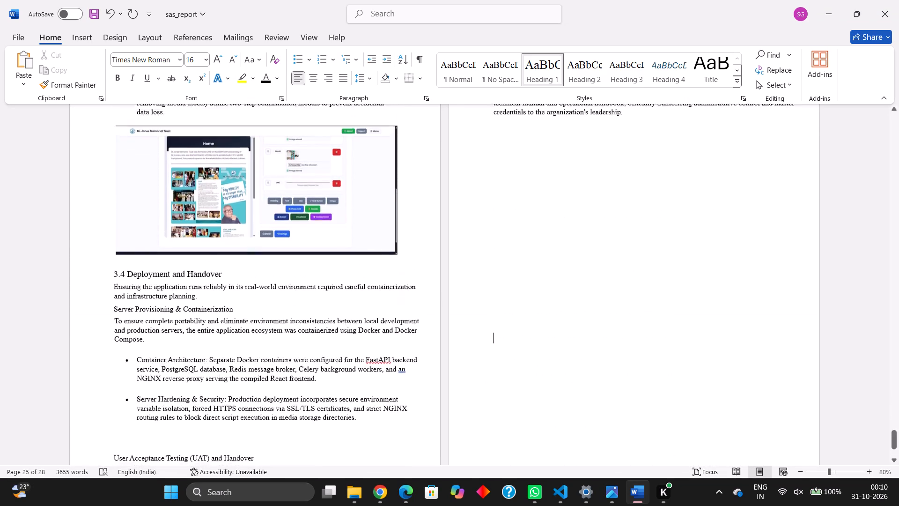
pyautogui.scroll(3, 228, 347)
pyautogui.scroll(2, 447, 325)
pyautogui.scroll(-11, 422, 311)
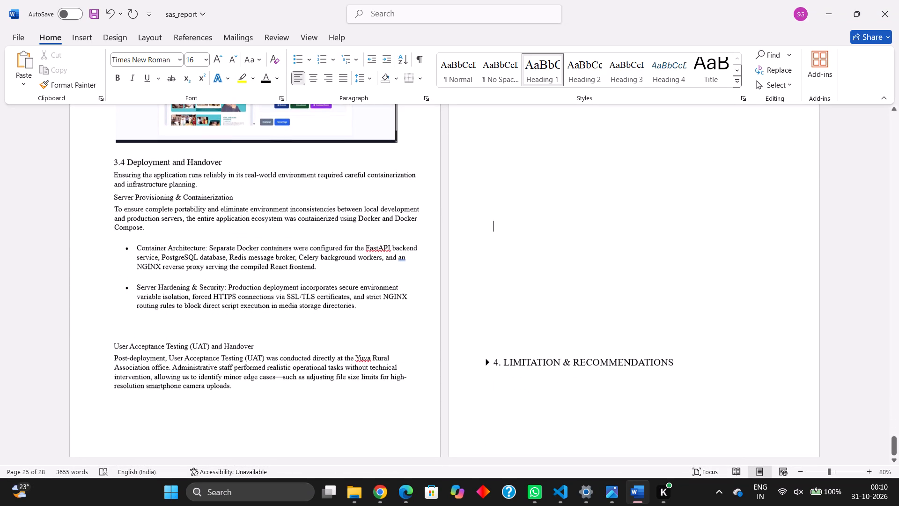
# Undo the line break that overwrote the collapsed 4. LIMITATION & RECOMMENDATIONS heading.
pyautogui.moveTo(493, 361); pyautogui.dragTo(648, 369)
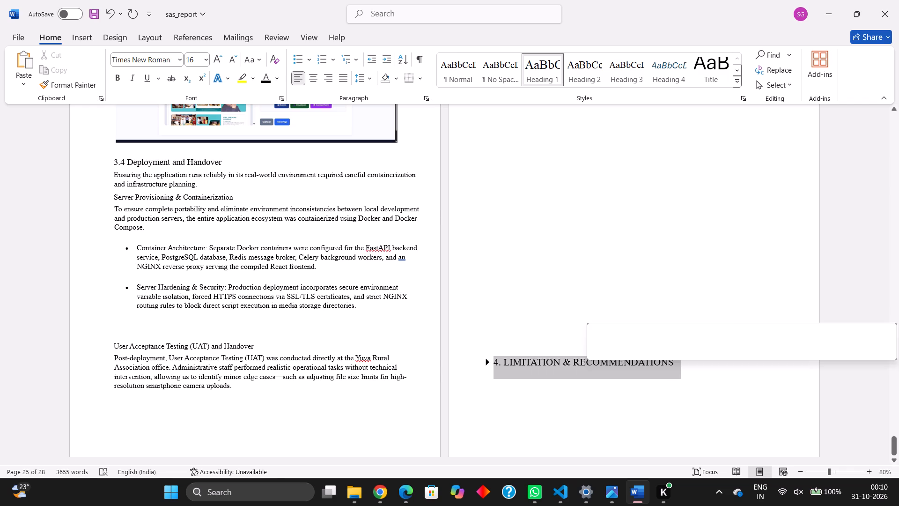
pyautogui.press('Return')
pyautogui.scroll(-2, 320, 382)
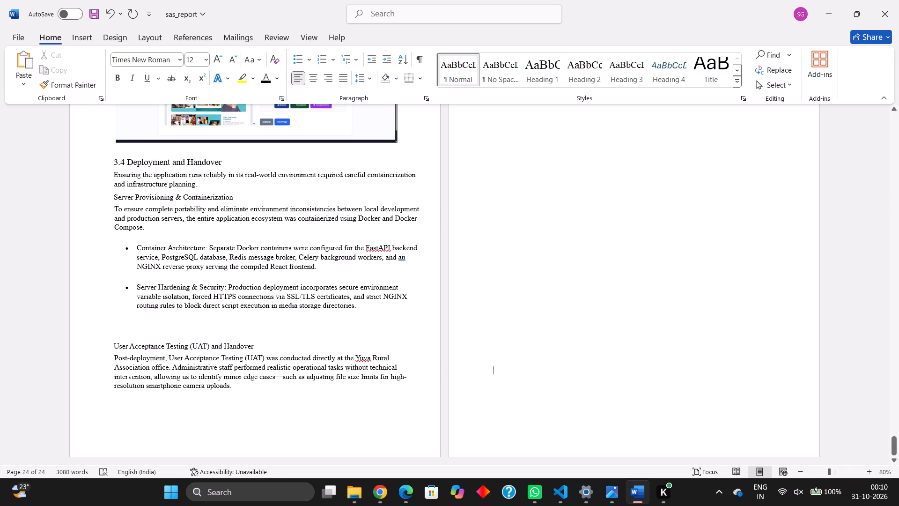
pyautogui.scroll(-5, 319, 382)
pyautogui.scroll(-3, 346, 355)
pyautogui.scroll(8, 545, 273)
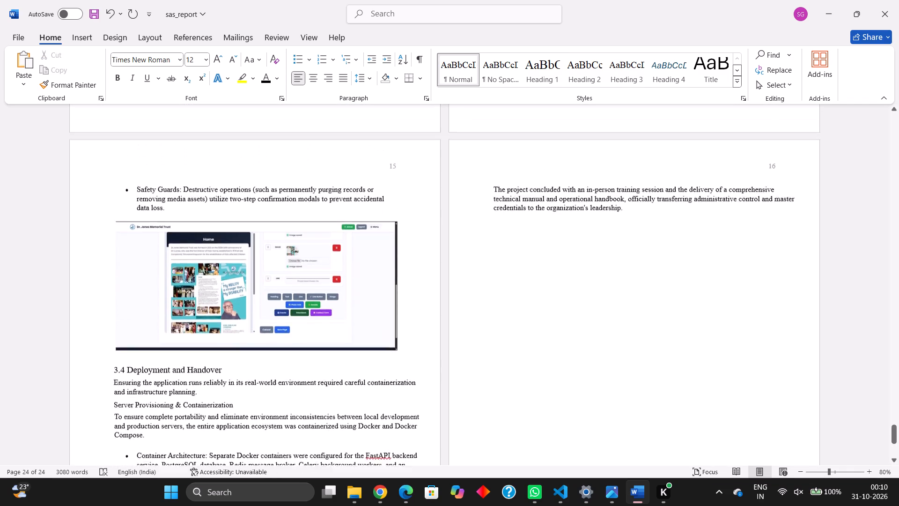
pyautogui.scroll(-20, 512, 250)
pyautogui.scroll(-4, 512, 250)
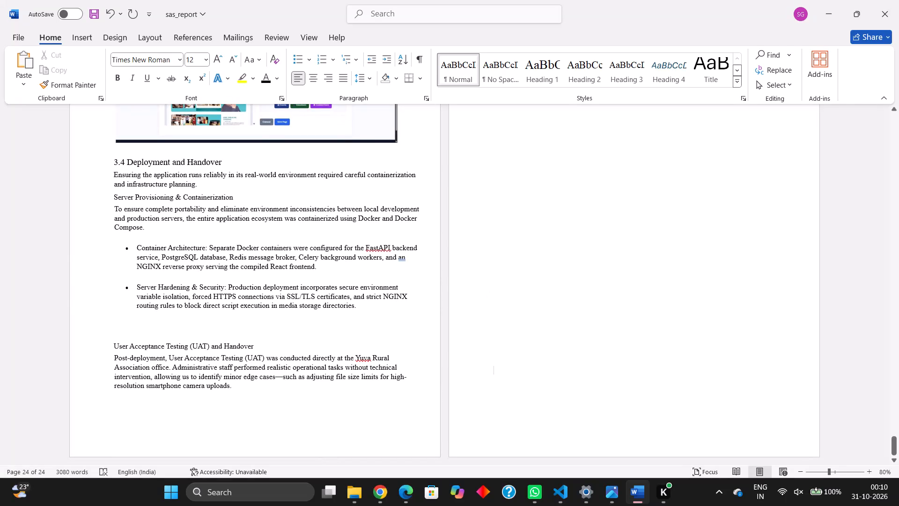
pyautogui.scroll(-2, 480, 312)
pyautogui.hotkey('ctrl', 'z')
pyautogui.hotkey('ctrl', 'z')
pyautogui.scroll(-2, 465, 316)
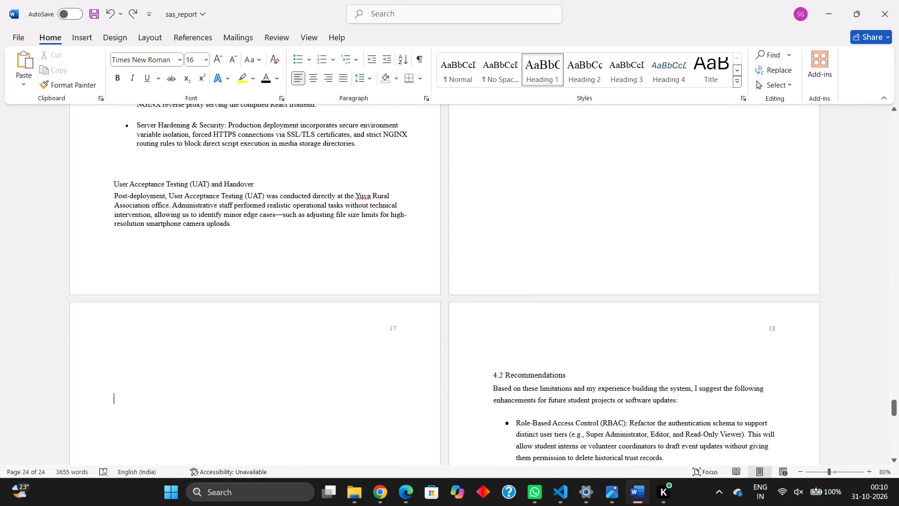
pyautogui.scroll(-7, 465, 319)
pyautogui.scroll(-1, 250, 305)
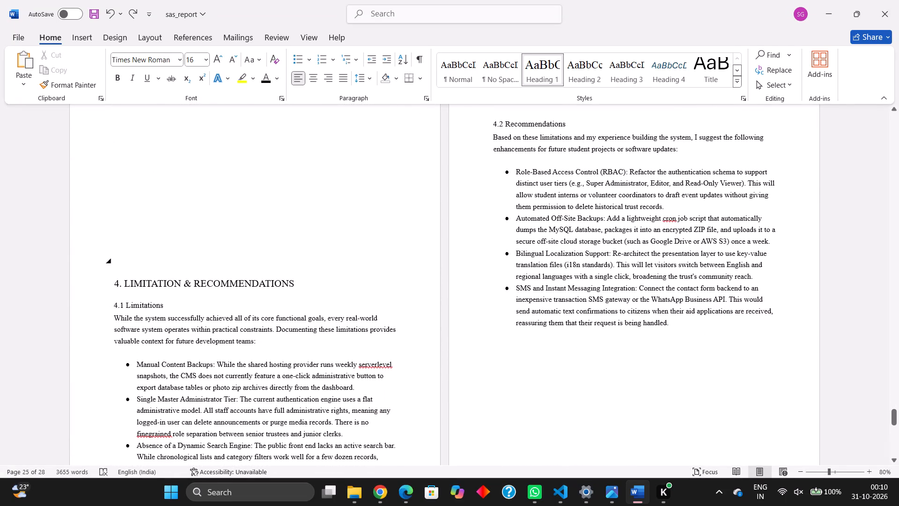
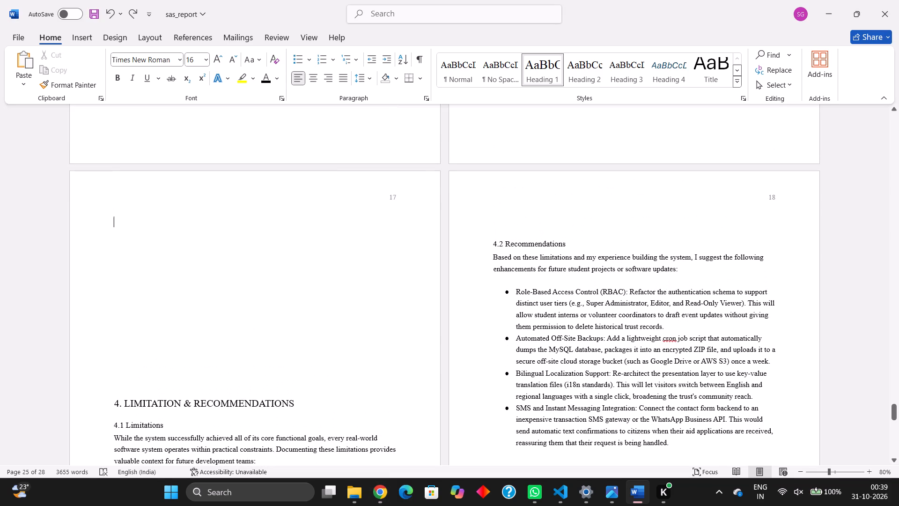
pyautogui.hotkey('ctrl', 'v')
# Delete the old 4. LIMITATION & RECOMMENDATIONS heading and old 4.1 Limitations section, down through its Language Exclusivity bullet.
pyautogui.scroll(-1, 125, 217)
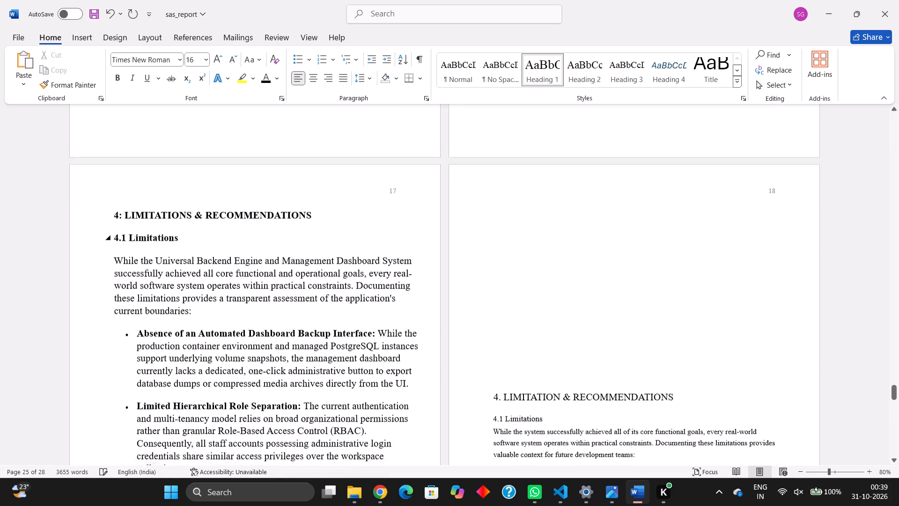
pyautogui.scroll(-12, 125, 218)
pyautogui.scroll(4, 296, 290)
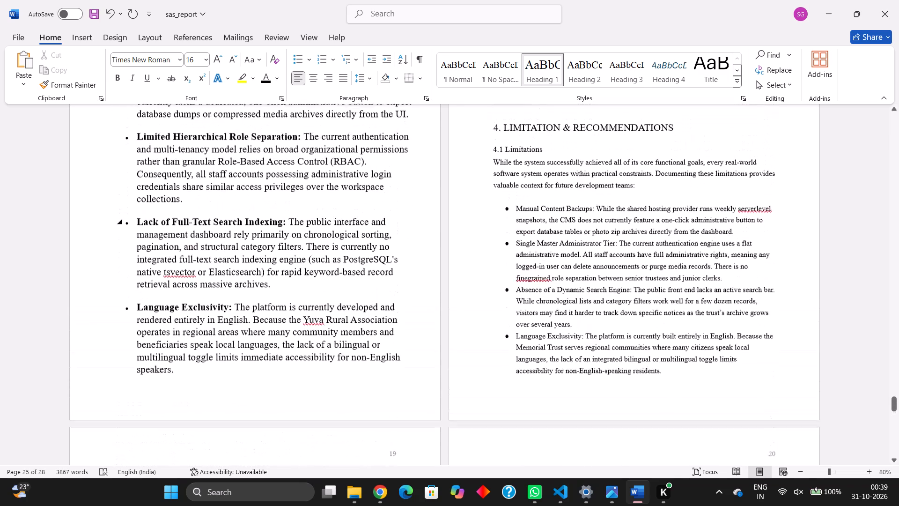
pyautogui.scroll(3, 489, 289)
pyautogui.moveTo(492, 221); pyautogui.dragTo(503, 233)
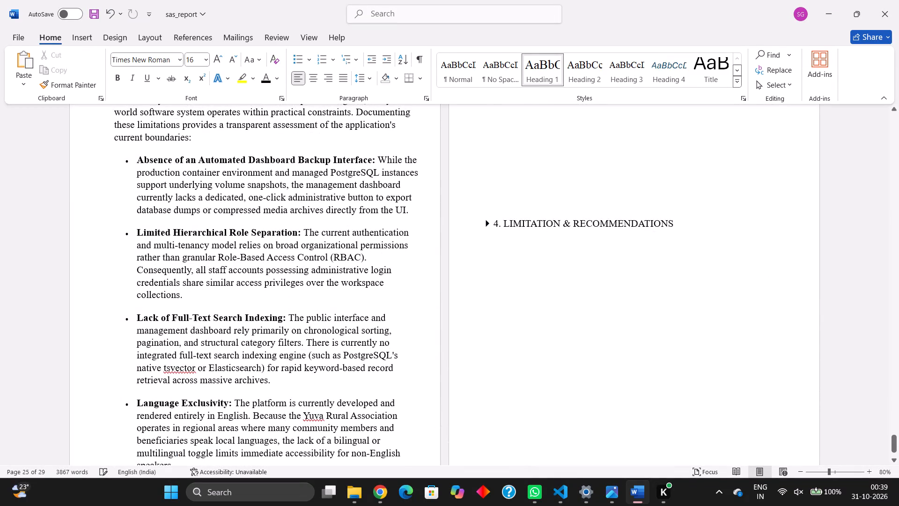
pyautogui.click(490, 225)
pyautogui.click(491, 224)
pyautogui.scroll(-2, 482, 243)
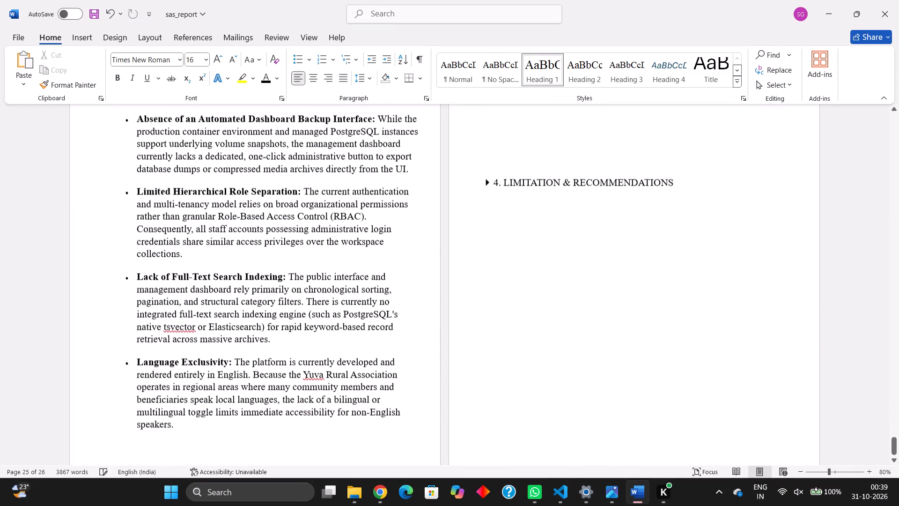
pyautogui.scroll(-9, 481, 253)
pyautogui.click(487, 170)
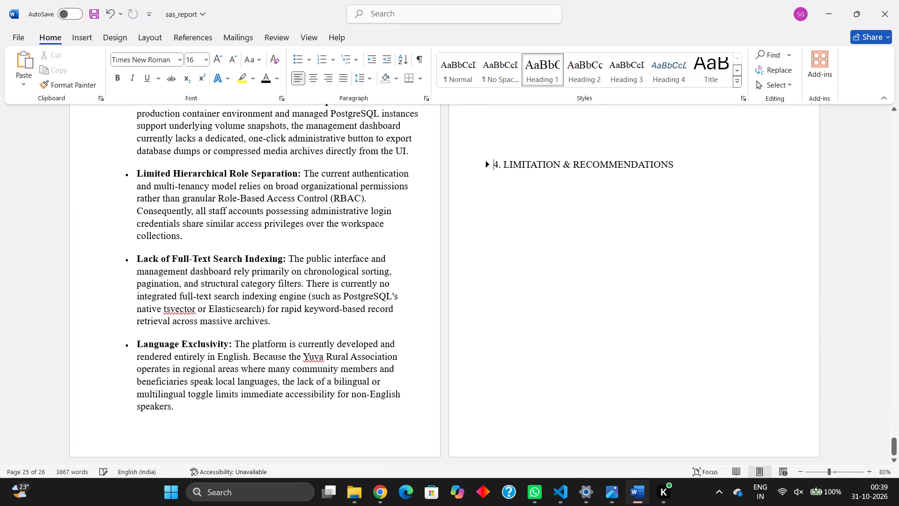
pyautogui.click(487, 168)
pyautogui.click(487, 165)
pyautogui.moveTo(493, 165); pyautogui.dragTo(543, 289)
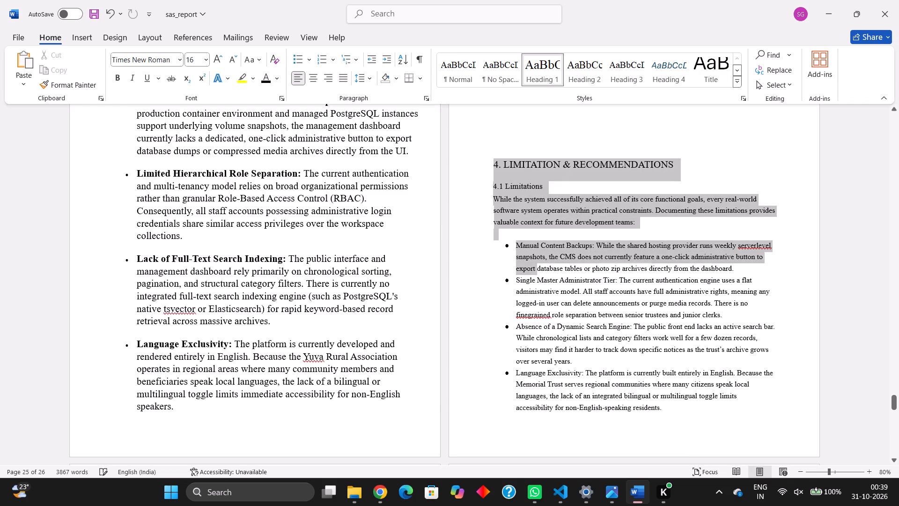
pyautogui.moveTo(543, 289); pyautogui.dragTo(628, 227)
pyautogui.scroll(-6, 564, 346)
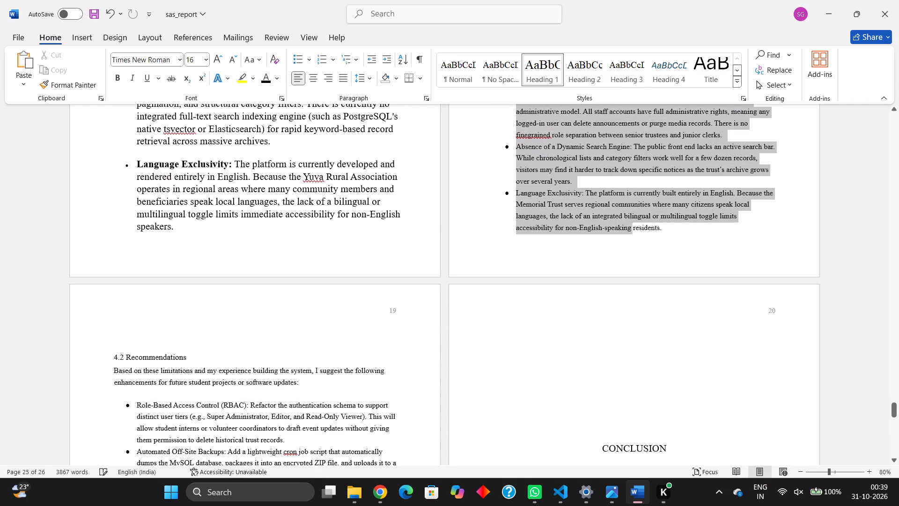
pyautogui.moveTo(628, 227); pyautogui.dragTo(680, 225)
pyautogui.press('BackSpace')
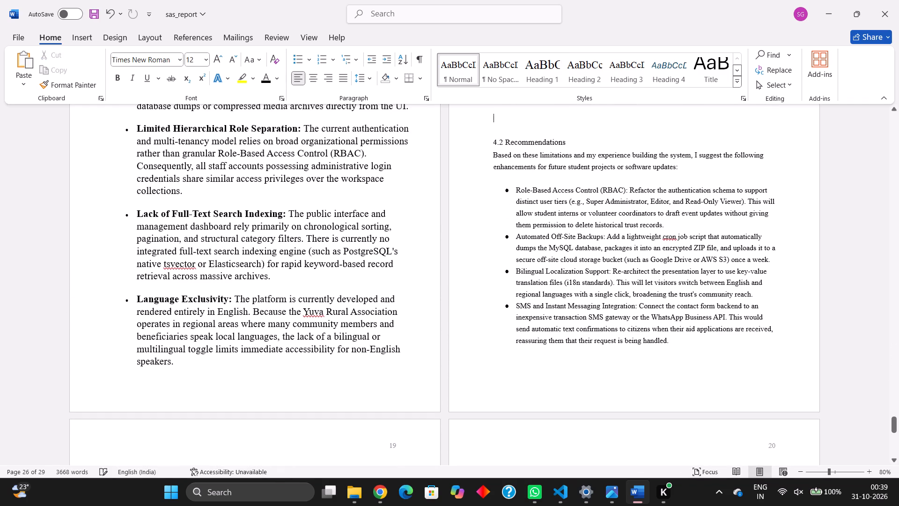
# Remove the blank lines above 4.2 Recommendations and start that heading on its own line after the pasted Language Exclusivity bullet.
pyautogui.press('BackSpace')
pyautogui.press('BackSpace')
pyautogui.press('BackSpace')
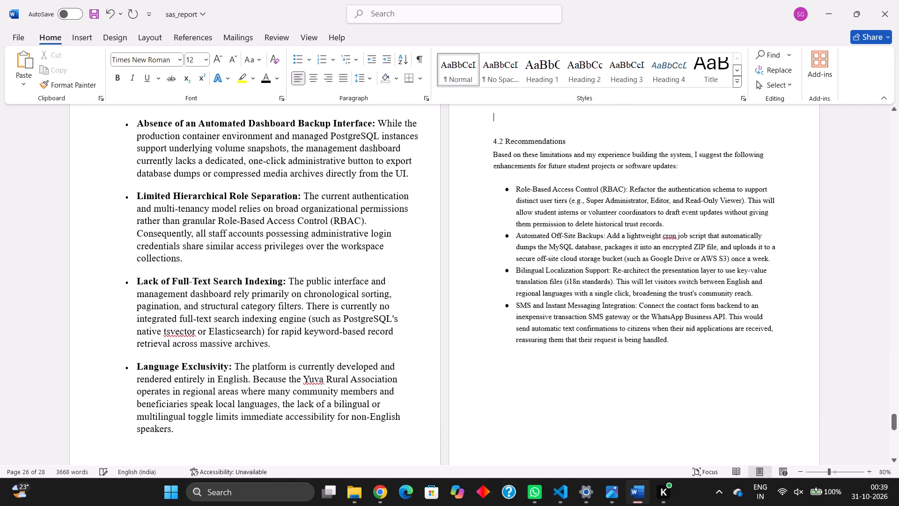
pyautogui.press('BackSpace')
pyautogui.press('Down')
pyautogui.press('BackSpace')
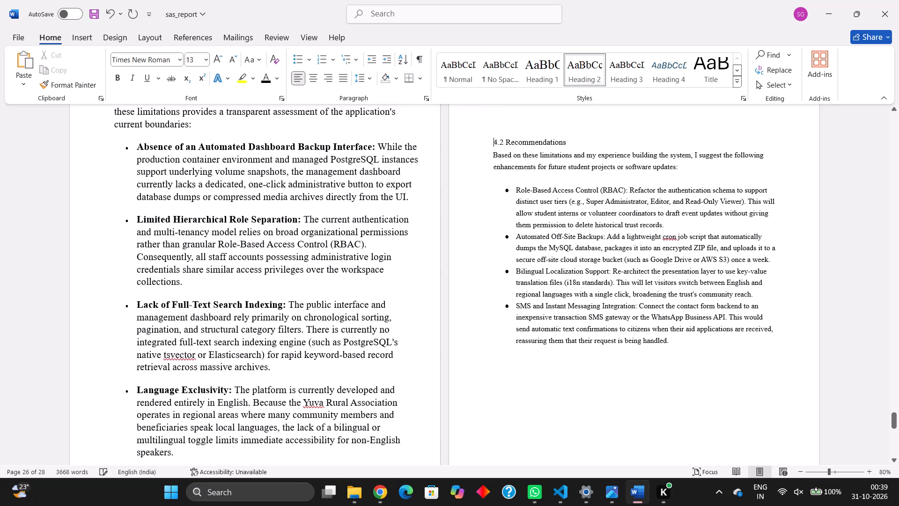
pyautogui.press('BackSpace')
pyautogui.press('BackSpace')
pyautogui.press('BackSpace')
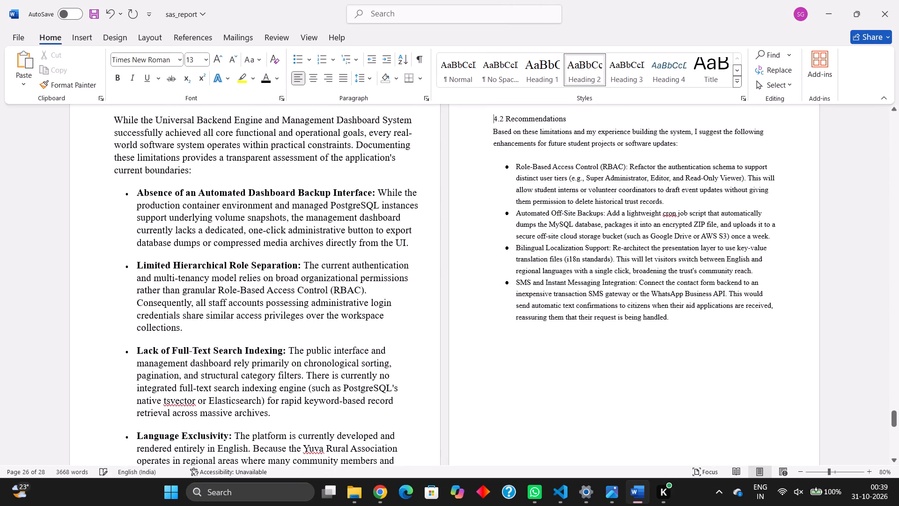
pyautogui.press('BackSpace')
pyautogui.press('BackSpace')
pyautogui.press('BackSpace')
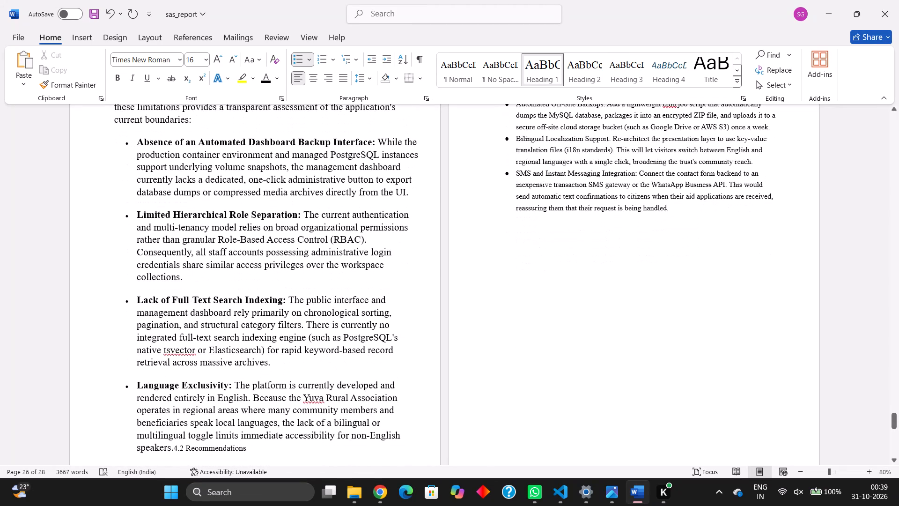
pyautogui.press('Return')
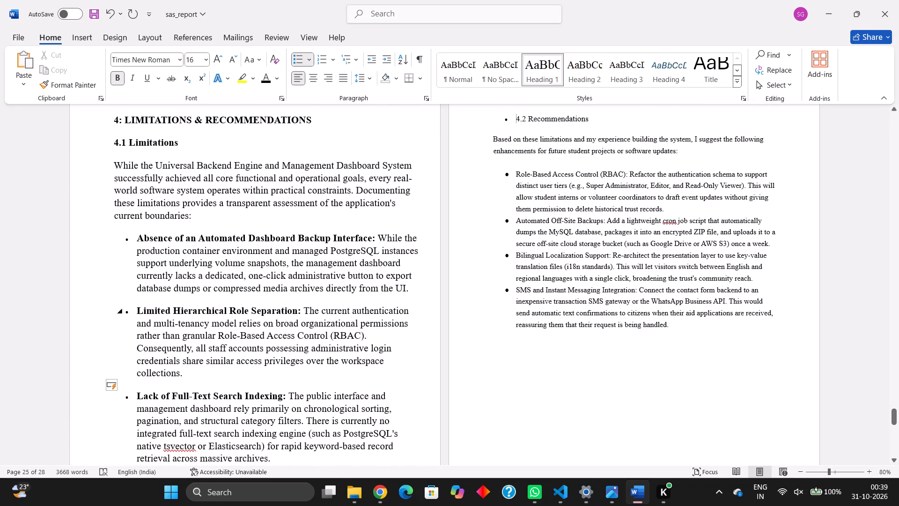
# Format the pasted chapter 4 heading and 4.1 Limitations section, through the Language Exclusivity bullet, as non-bold 12 pt text.
pyautogui.scroll(1, 121, 138)
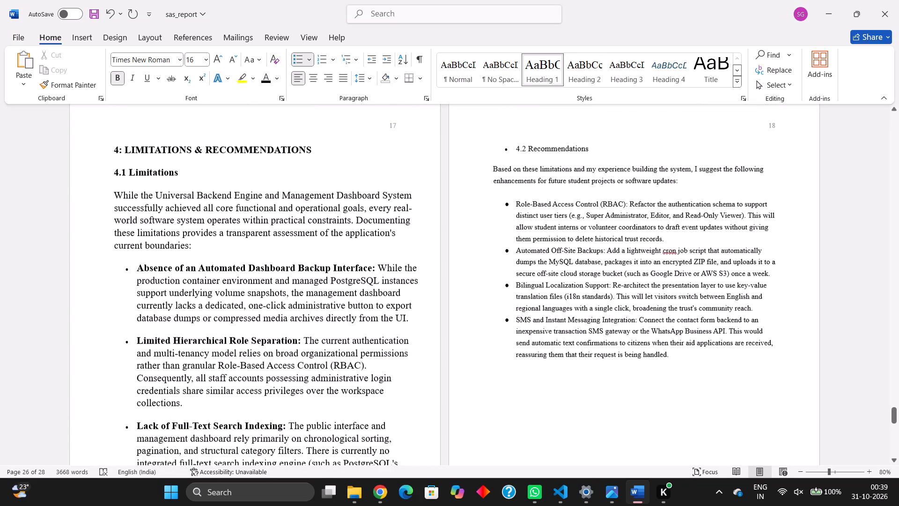
pyautogui.moveTo(115, 150); pyautogui.dragTo(226, 301)
pyautogui.scroll(-8, 222, 284)
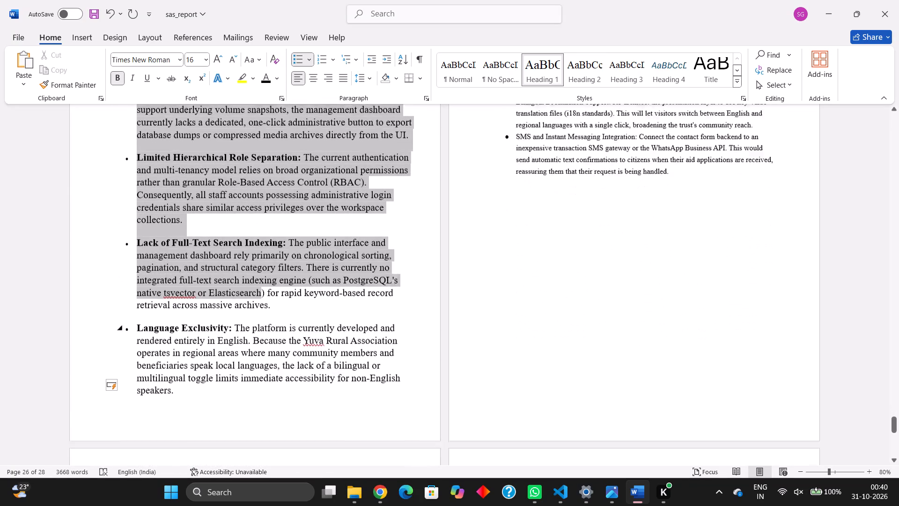
pyautogui.moveTo(226, 301); pyautogui.dragTo(209, 337)
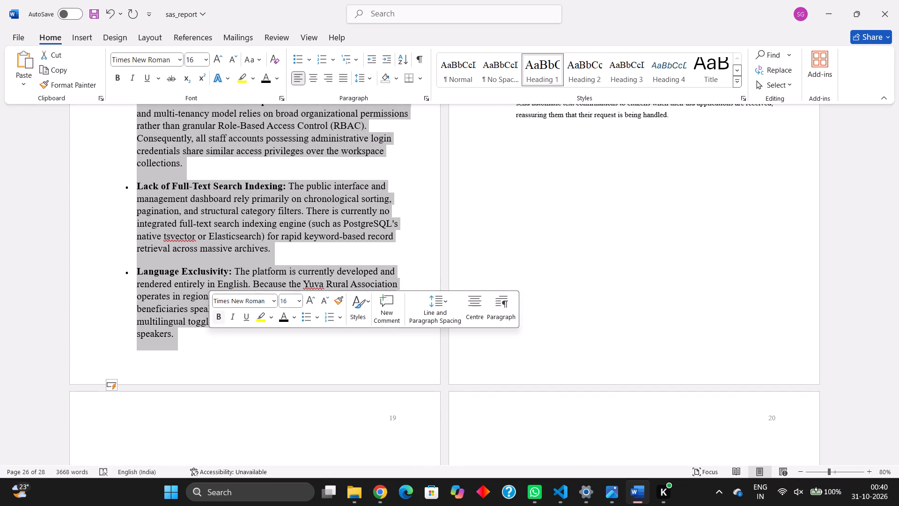
pyautogui.click(221, 317)
pyautogui.click(221, 317)
pyautogui.click(221, 317)
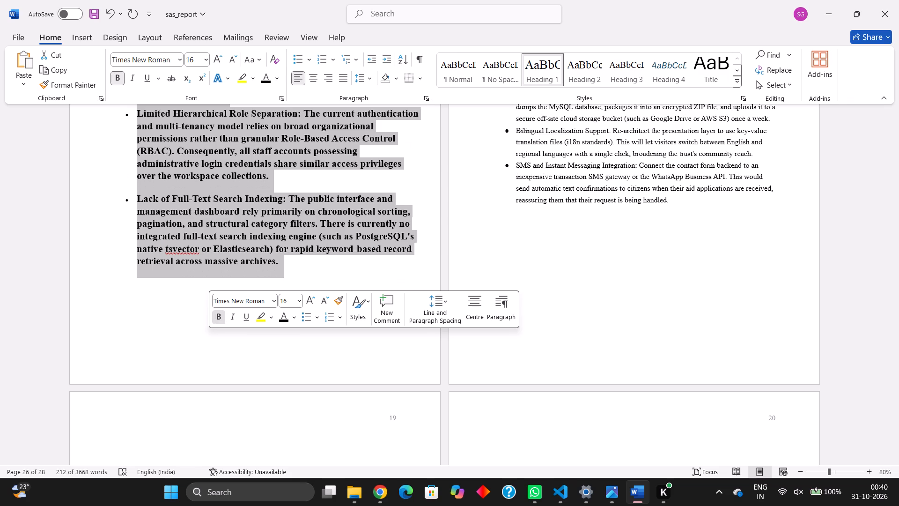
pyautogui.click(296, 304)
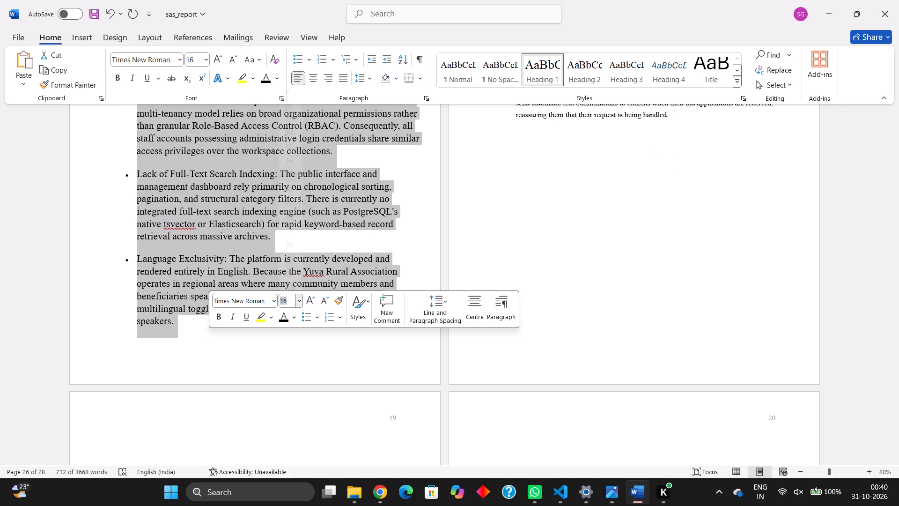
pyautogui.click(291, 128)
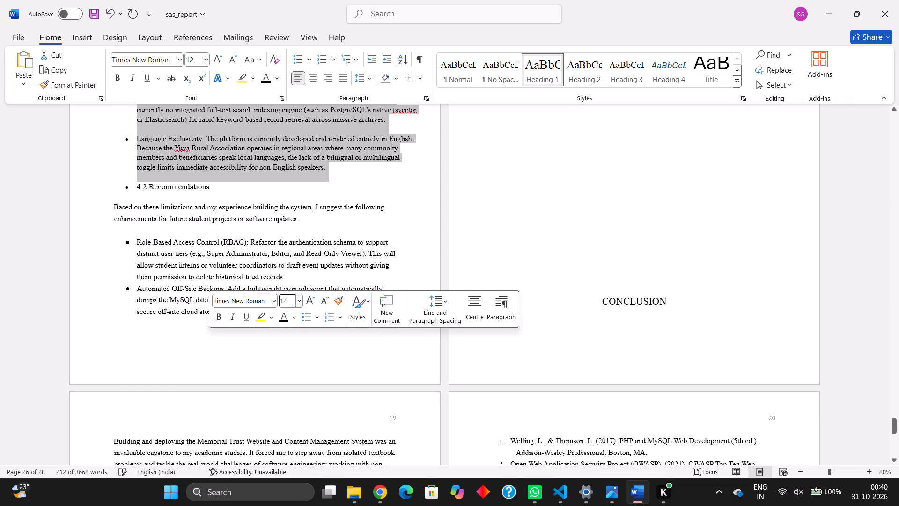
pyautogui.click(352, 190)
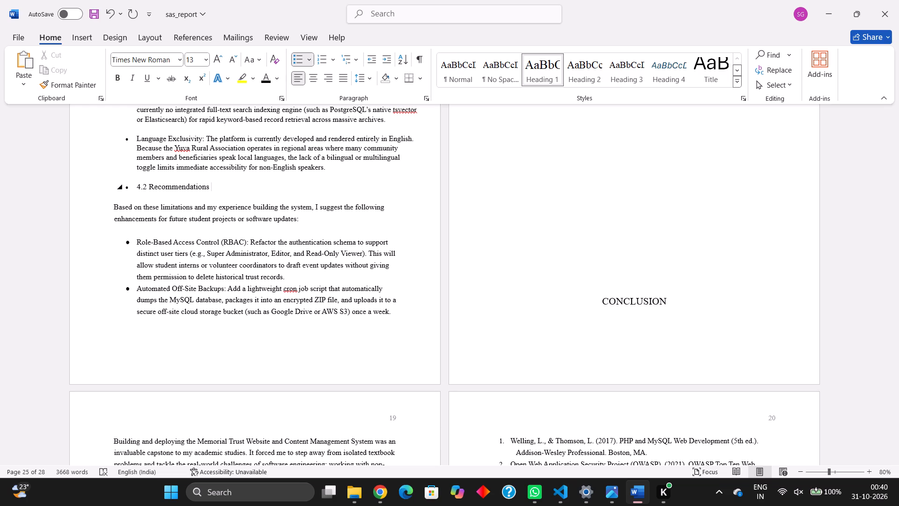
# Review the layout from section 3.4 Deployment and Handover through chapter 4's 4.2 Recommendations.
pyautogui.scroll(10, 181, 199)
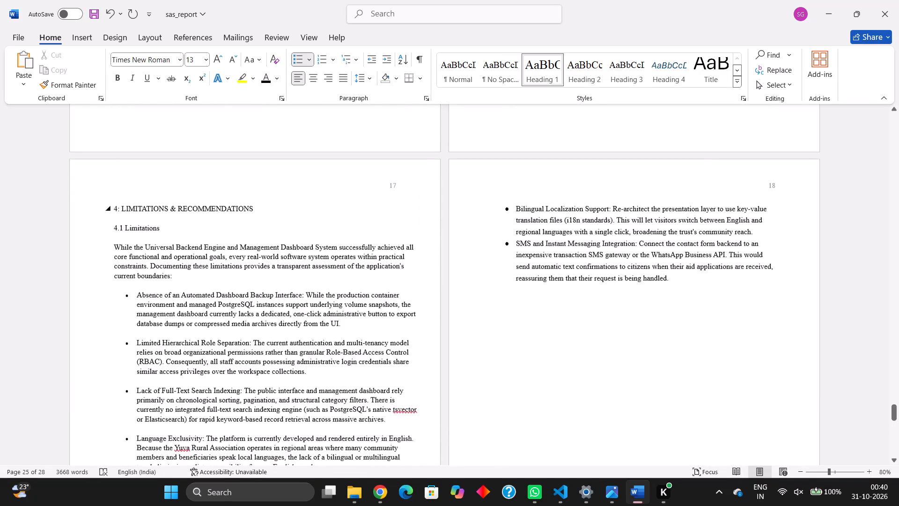
pyautogui.scroll(6, 338, 222)
pyautogui.scroll(9, 380, 225)
pyautogui.scroll(-5, 442, 268)
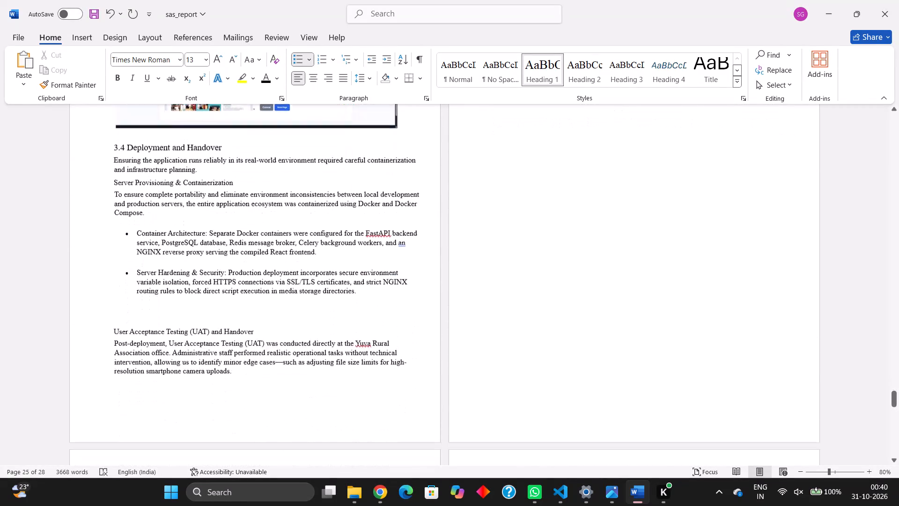
pyautogui.scroll(-5, 282, 254)
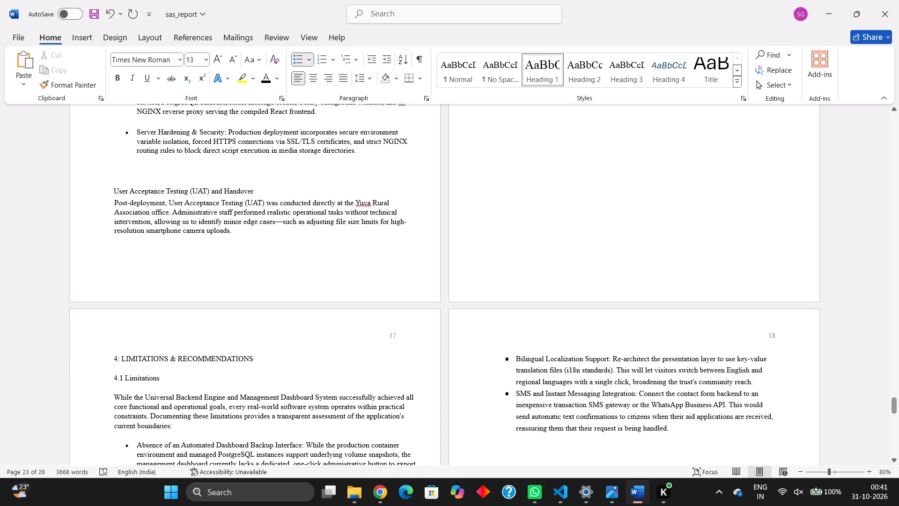
pyautogui.scroll(-1, 246, 292)
pyautogui.scroll(-2, 166, 311)
pyautogui.scroll(5, 170, 308)
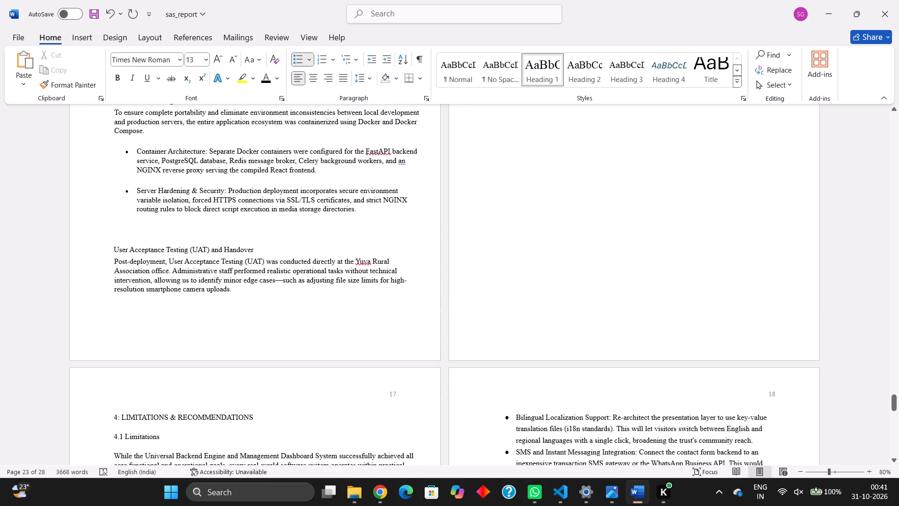
pyautogui.scroll(4, 175, 310)
pyautogui.scroll(-10, 196, 304)
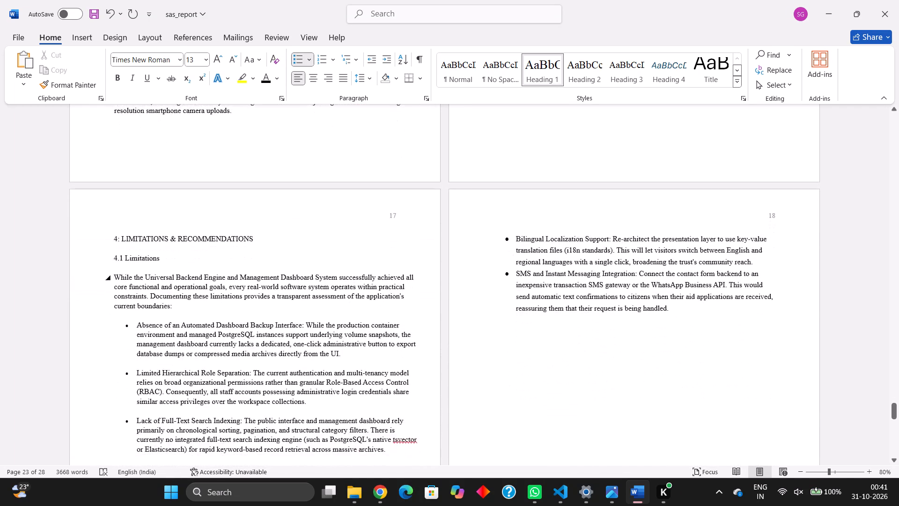
pyautogui.scroll(-5, 189, 310)
pyautogui.scroll(-2, 138, 339)
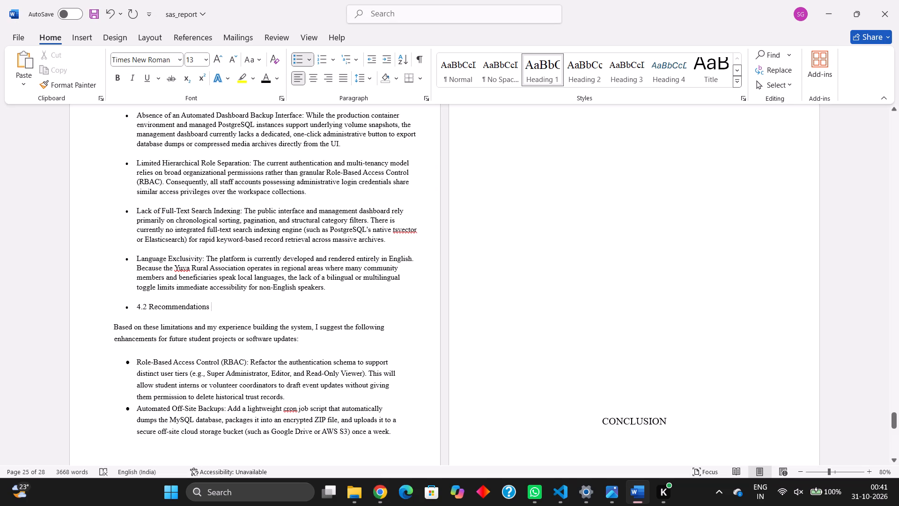
pyautogui.moveTo(124, 309); pyautogui.dragTo(194, 333)
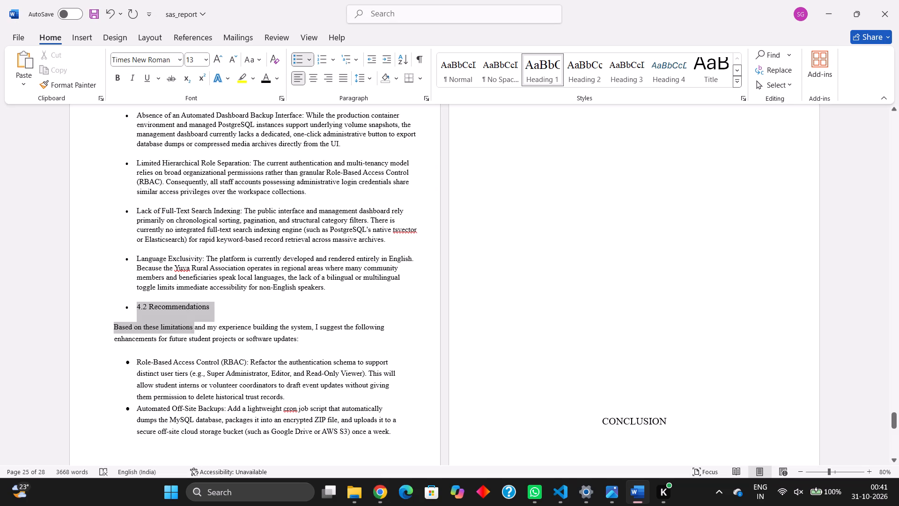
pyautogui.moveTo(194, 333); pyautogui.dragTo(656, 298)
pyautogui.scroll(-4, 228, 391)
pyautogui.scroll(4, 656, 298)
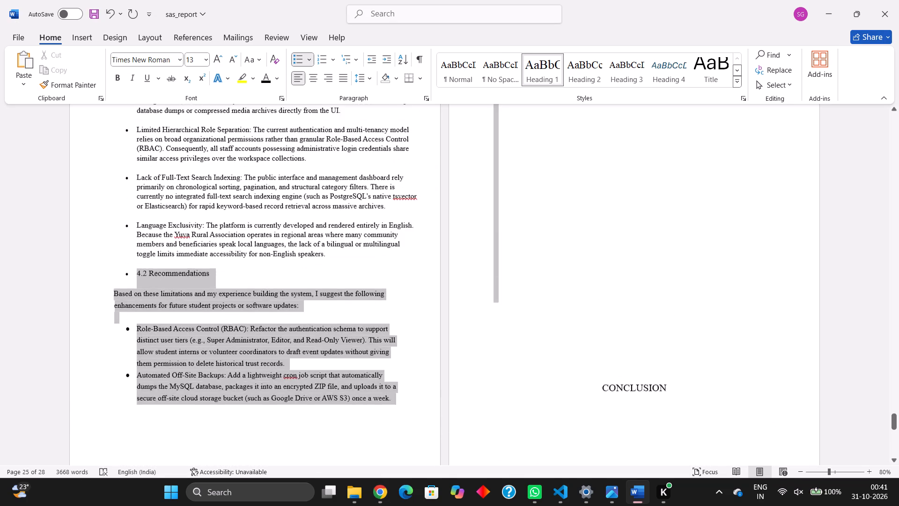
pyautogui.moveTo(656, 298); pyautogui.dragTo(686, 306)
pyautogui.scroll(4, 656, 298)
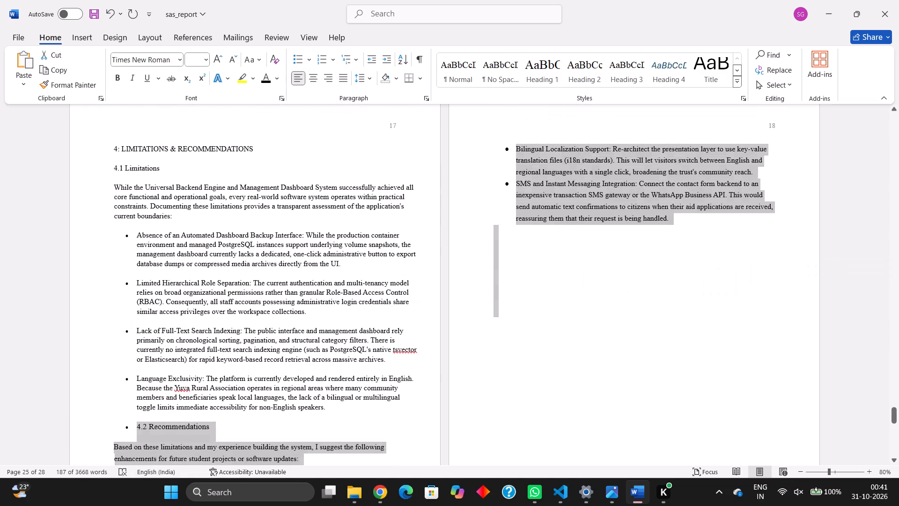
pyautogui.hotkey('ctrl', 'v')
# Format the pasted 4.2 Recommendations heading, introduction and bullets as non-bold 12 pt text.
pyautogui.scroll(-2, 275, 416)
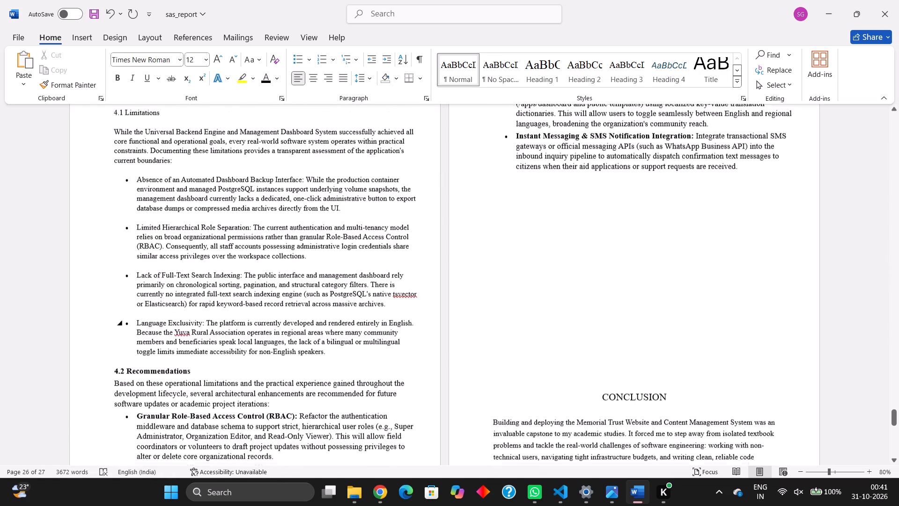
pyautogui.scroll(-1, 182, 341)
pyautogui.scroll(-1, 140, 331)
pyautogui.moveTo(114, 304); pyautogui.dragTo(426, 421)
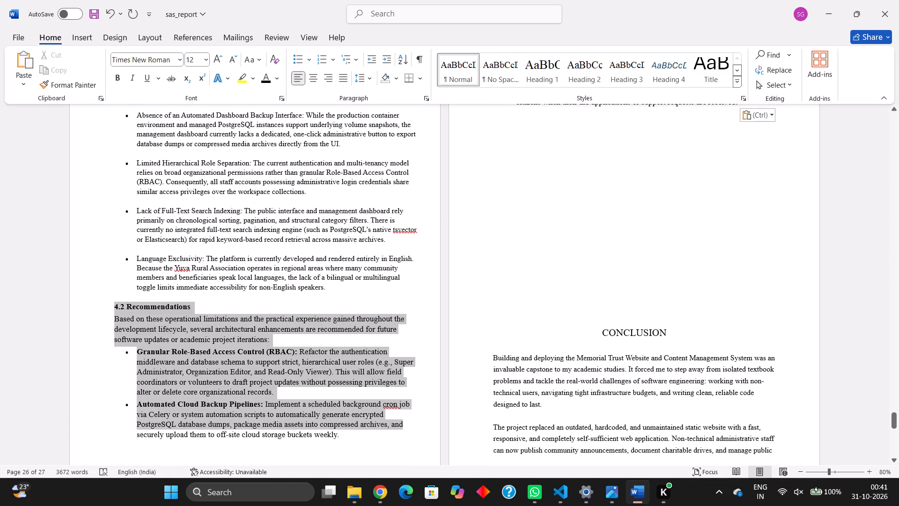
pyautogui.moveTo(426, 421); pyautogui.dragTo(703, 168)
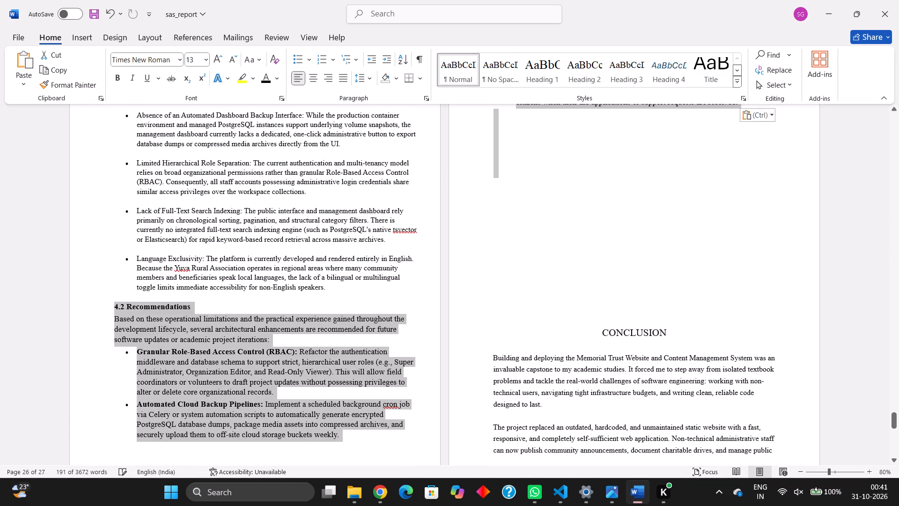
pyautogui.click(206, 58)
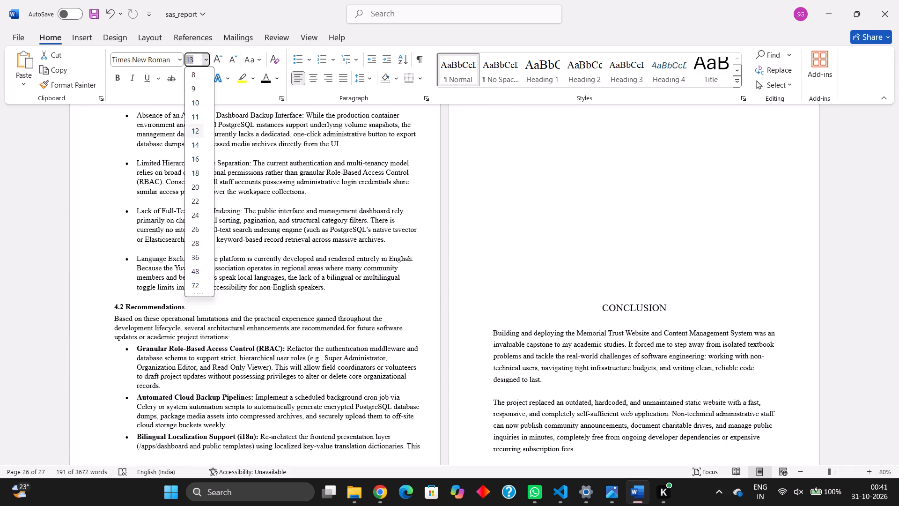
pyautogui.click(195, 136)
pyautogui.click(115, 80)
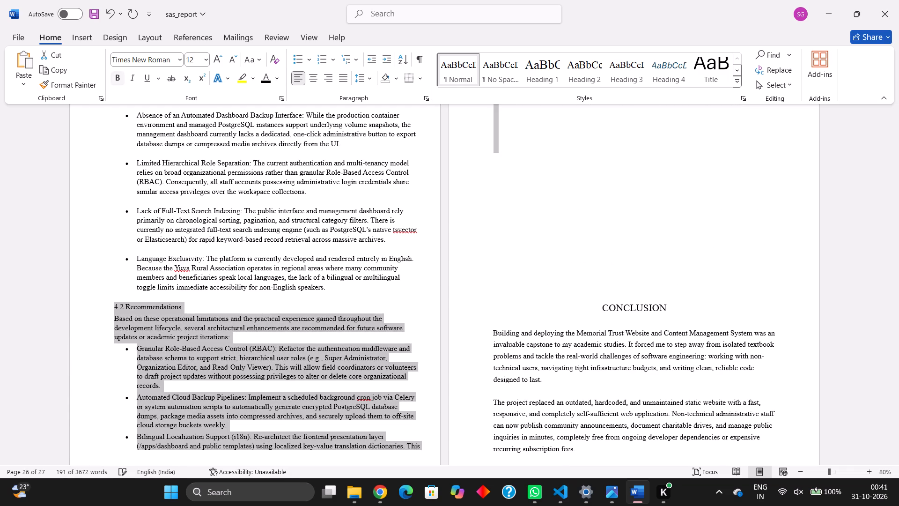
pyautogui.click(119, 80)
pyautogui.click(120, 81)
pyautogui.click(552, 201)
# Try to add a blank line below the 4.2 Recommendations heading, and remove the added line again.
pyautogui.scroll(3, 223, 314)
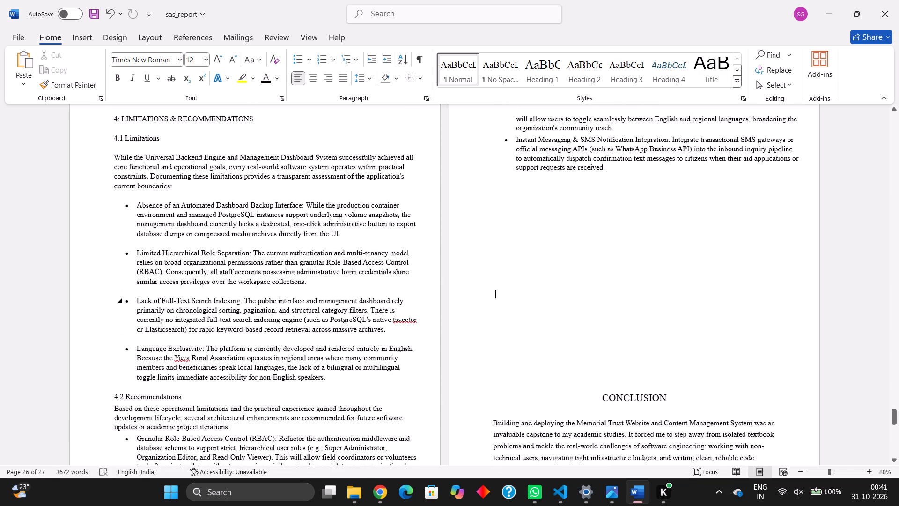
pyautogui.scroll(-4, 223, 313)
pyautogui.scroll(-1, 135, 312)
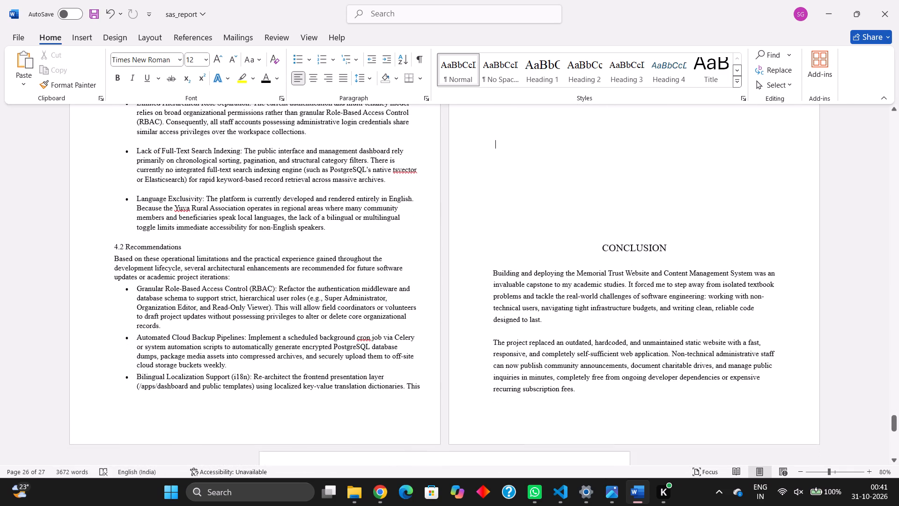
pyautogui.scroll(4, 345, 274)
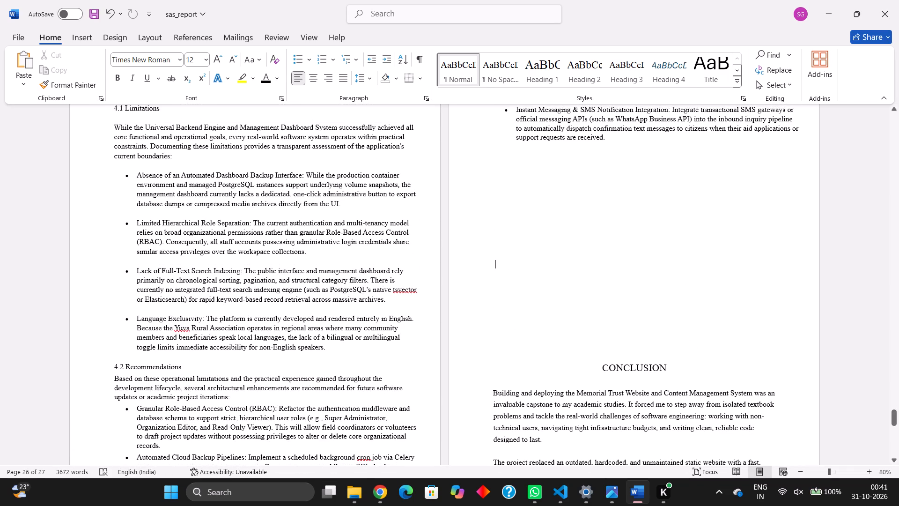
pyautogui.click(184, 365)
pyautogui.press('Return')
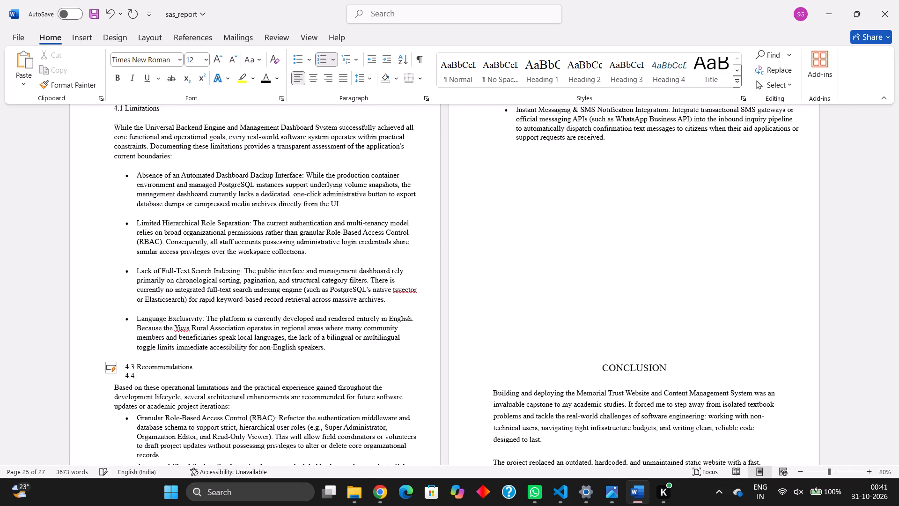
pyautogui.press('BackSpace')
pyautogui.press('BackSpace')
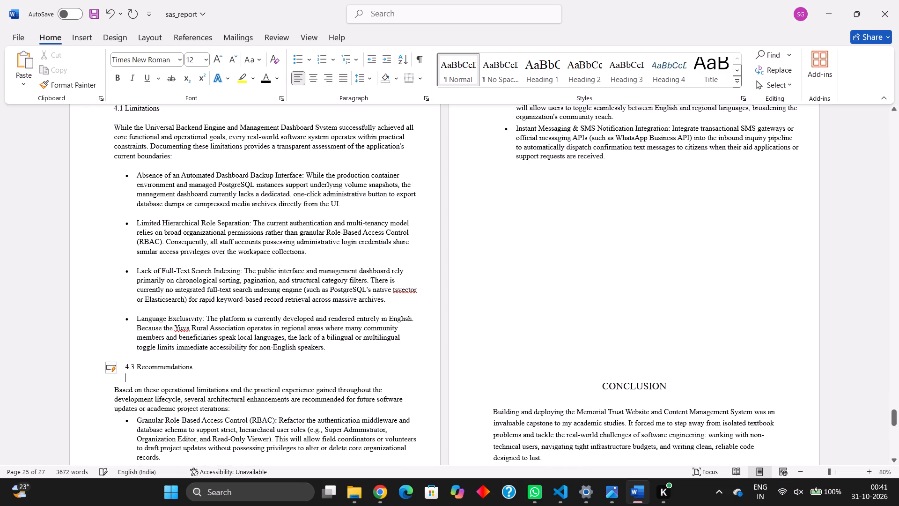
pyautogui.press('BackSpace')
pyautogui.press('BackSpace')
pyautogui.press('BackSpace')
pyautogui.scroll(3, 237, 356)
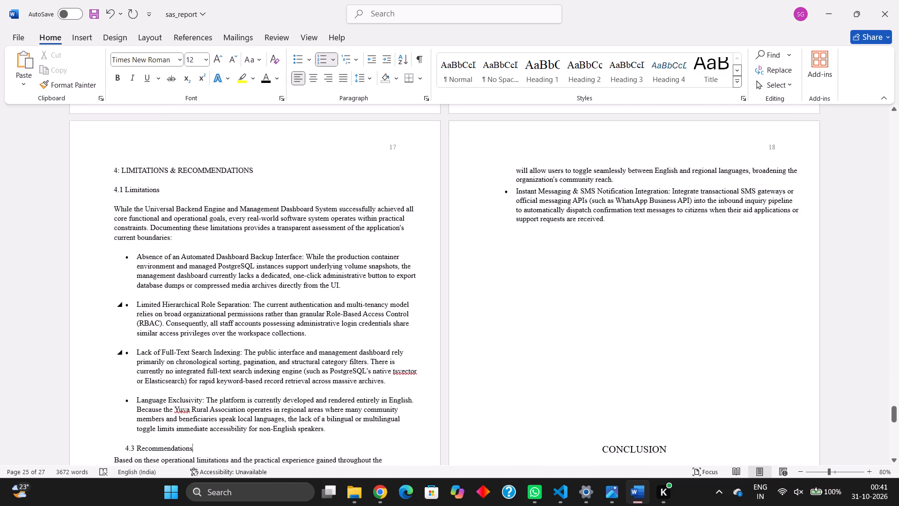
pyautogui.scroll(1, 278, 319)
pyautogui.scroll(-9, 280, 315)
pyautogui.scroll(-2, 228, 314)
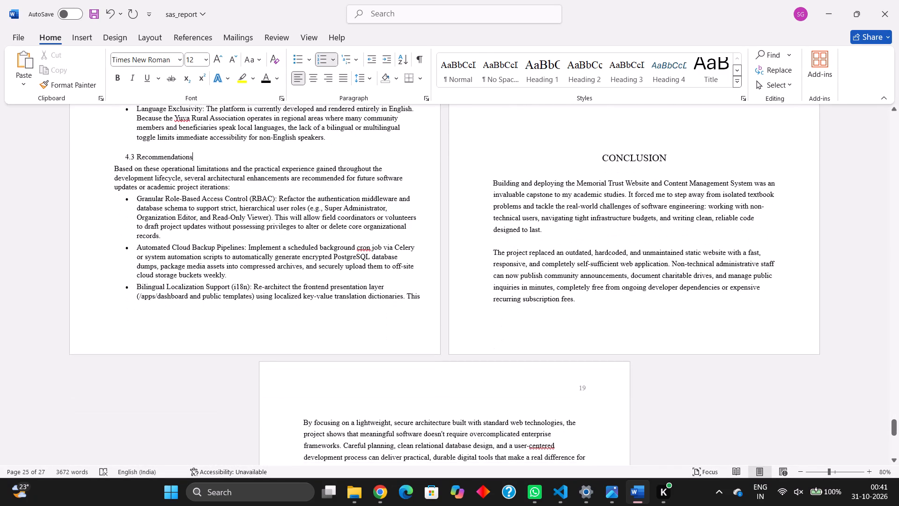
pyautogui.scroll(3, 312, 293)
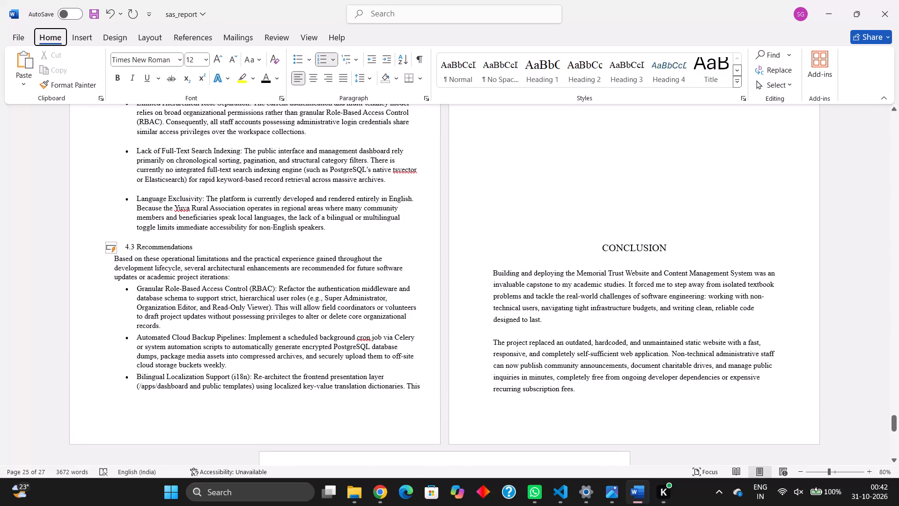